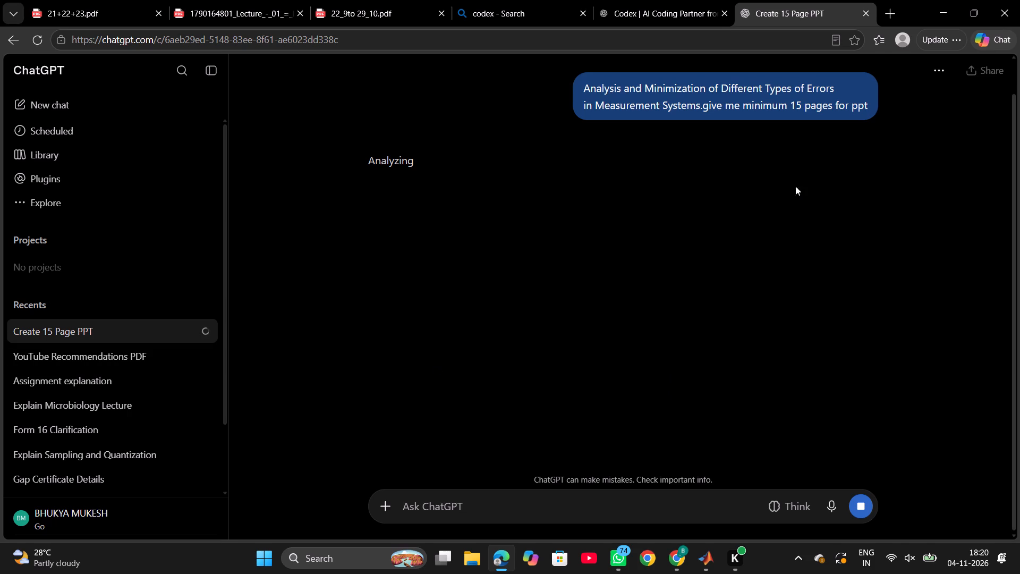
Switch to the open lecture notes PDF 22_9to 29_10.pdf to view its handwritten pages.
left_click(329, 0)
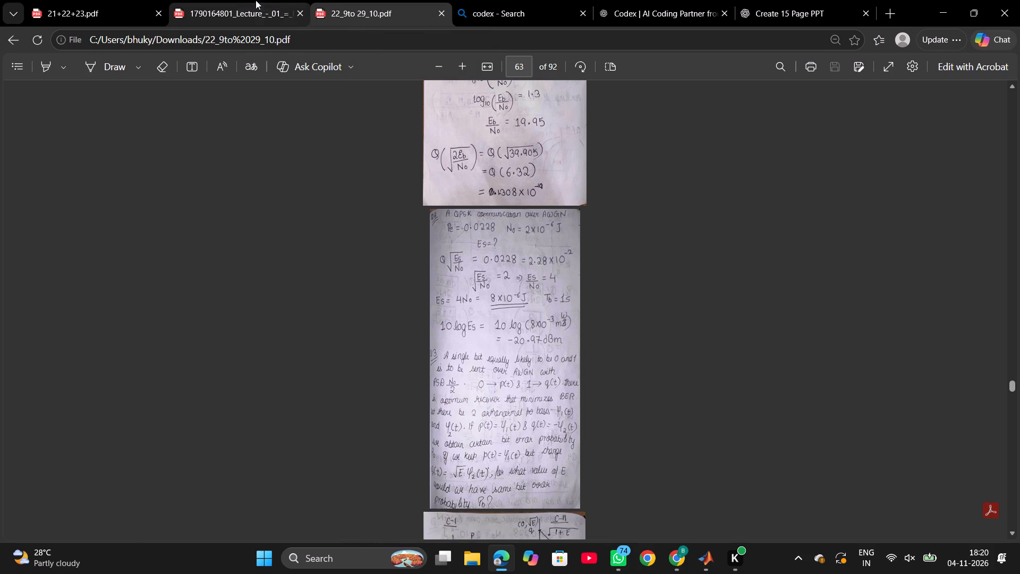
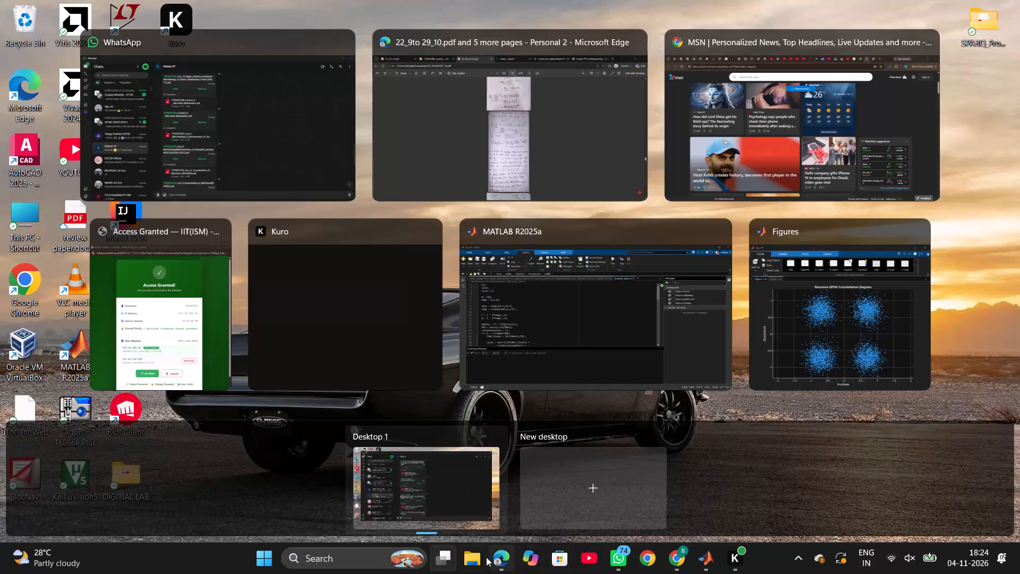
Switch to File Explorer and open the Downloads folder.
left_click(478, 555)
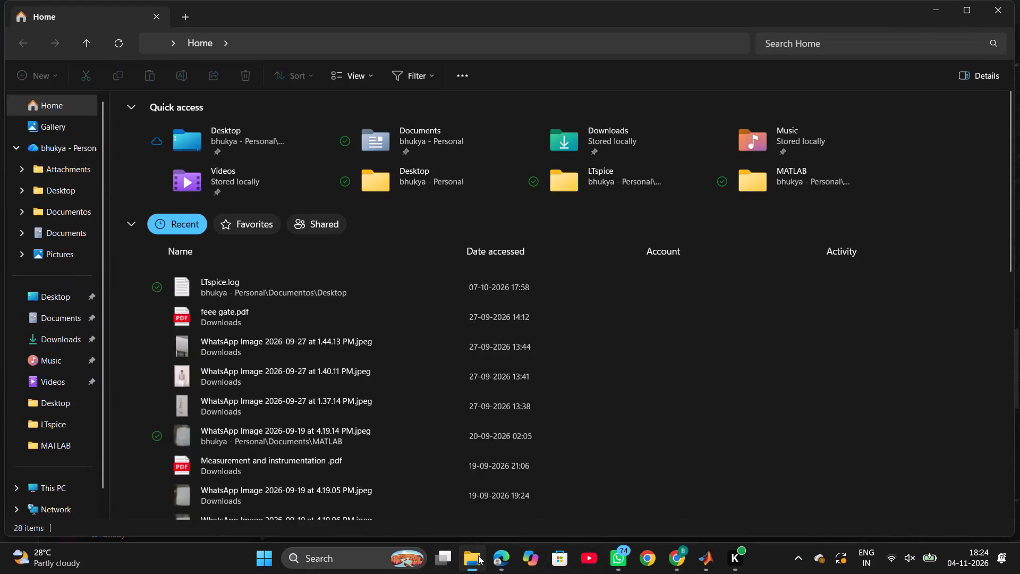
left_click(57, 341)
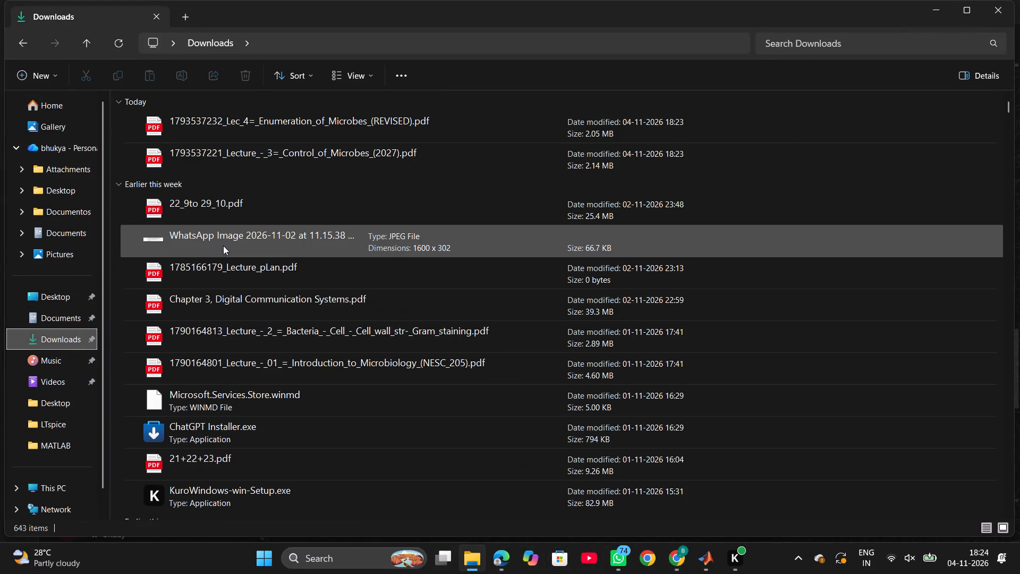
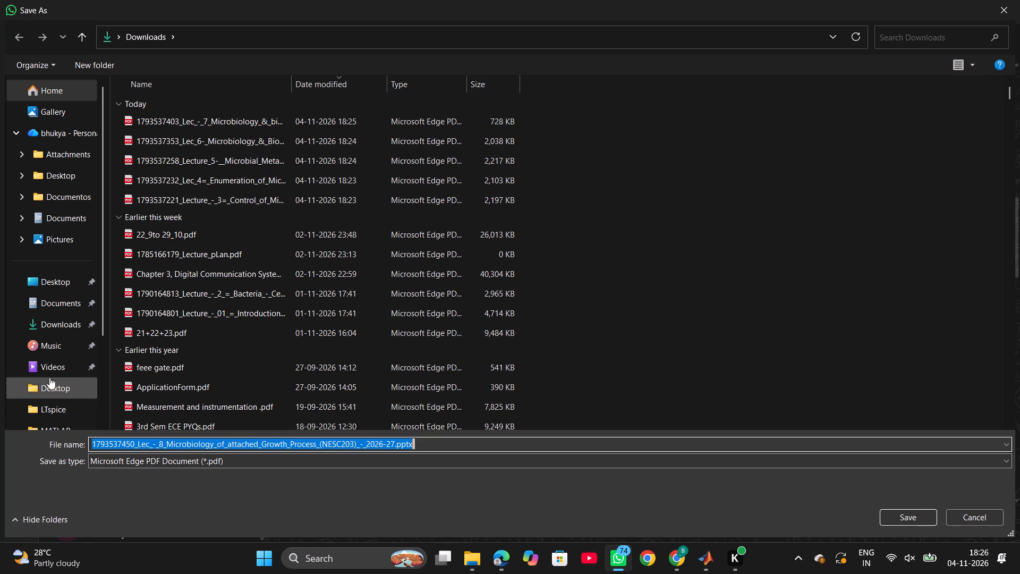
Choose the Downloads folder as the save location for the Lec 8 Microbiology of attached Growth Process PDF.
left_click(61, 318)
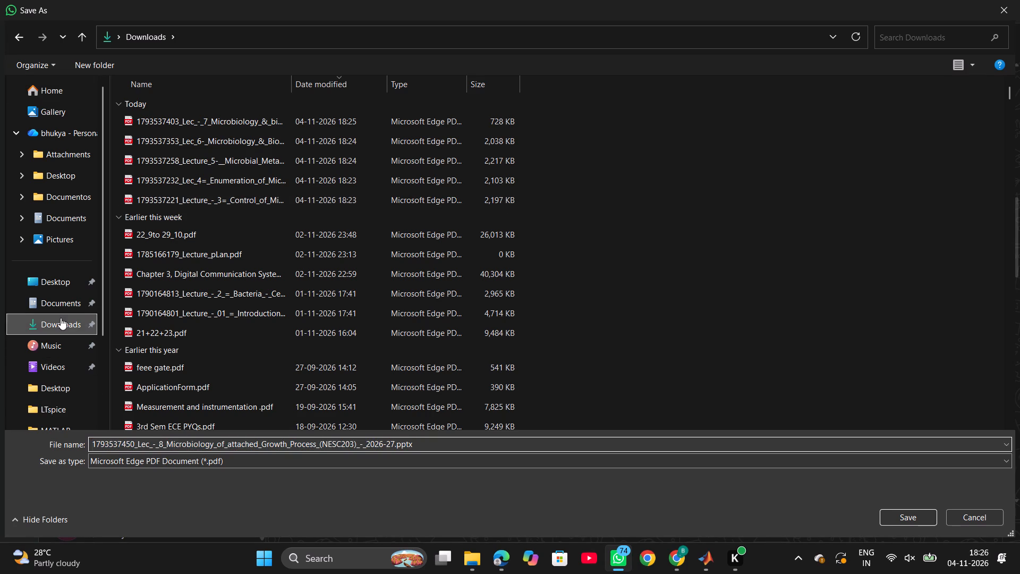
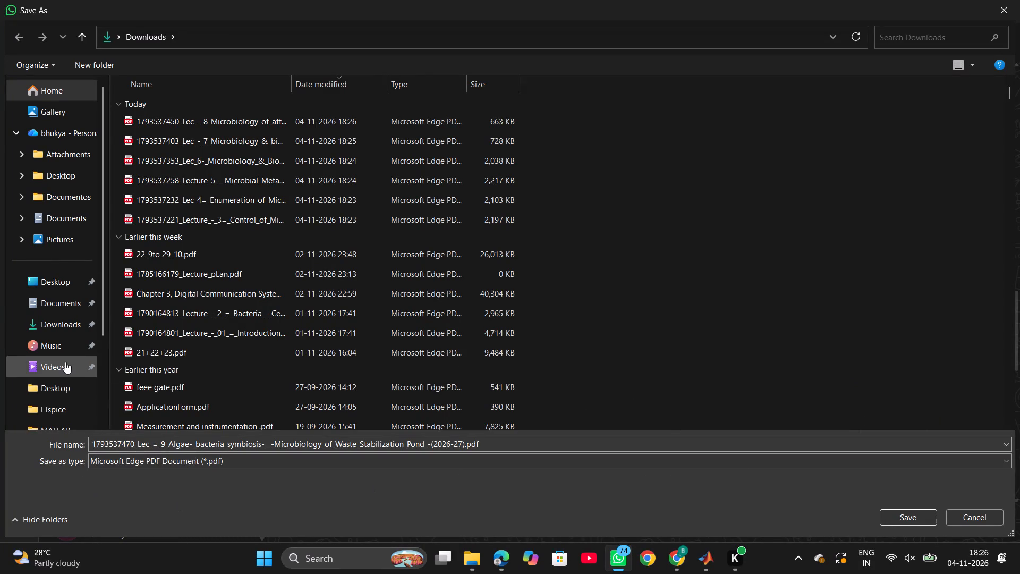
Choose the Downloads folder as the save location for the Lec 9 Algae-bacteria symbiosis, Microbiology of Waste Stabilization Pond PDF.
left_click(65, 318)
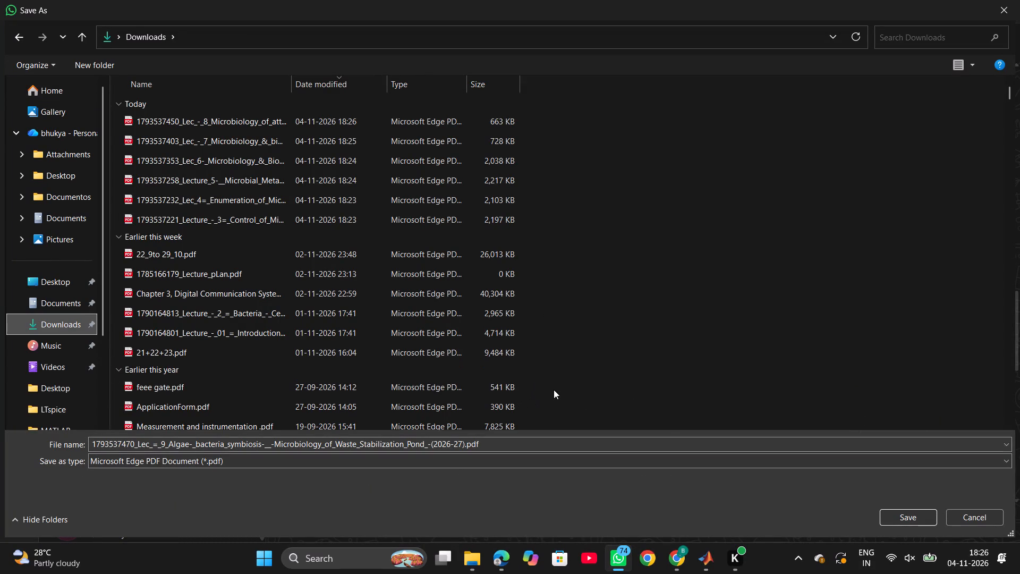
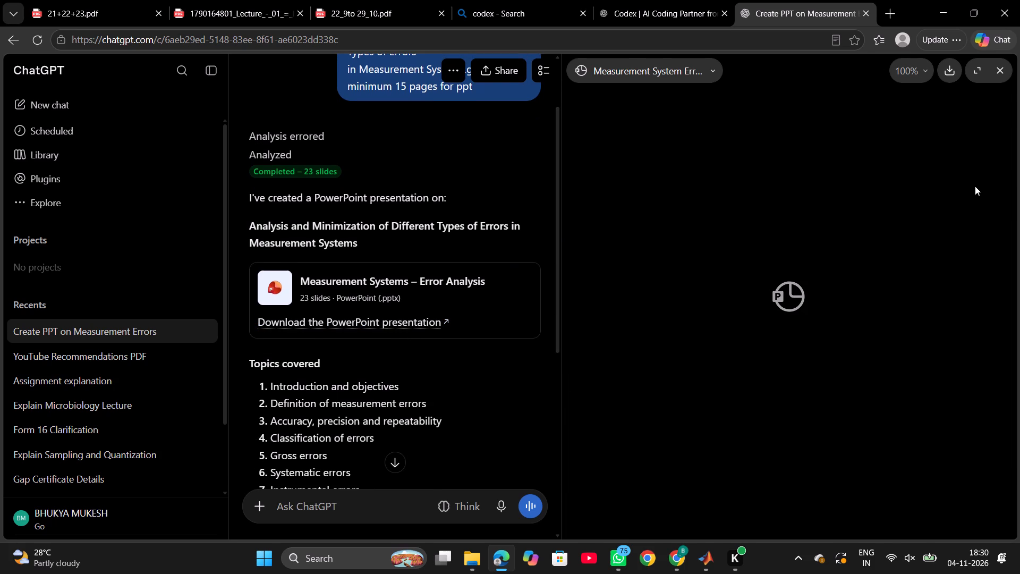
left_click(947, 69)
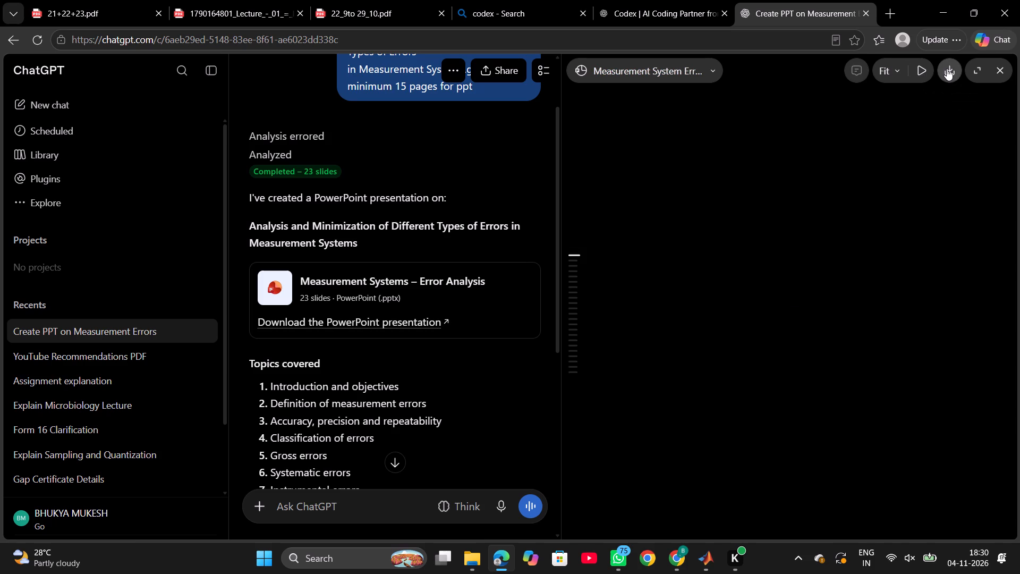
left_click(947, 69)
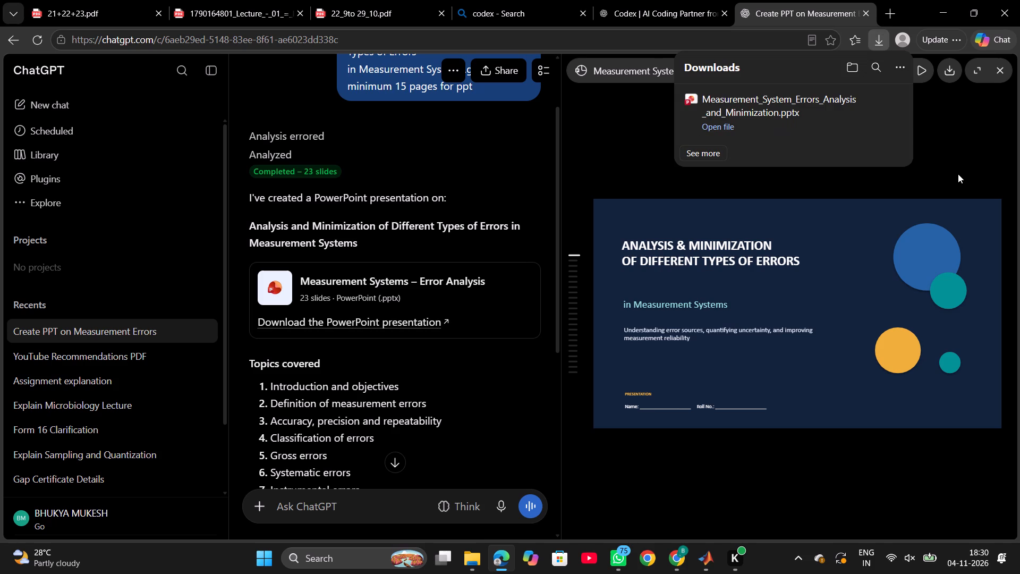
Open the downloaded Measurement_System_Errors_Analysis_and_Minimization.pptx in a maximized PowerPoint window, always using PowerPoint for .pptx files.
left_click(712, 127)
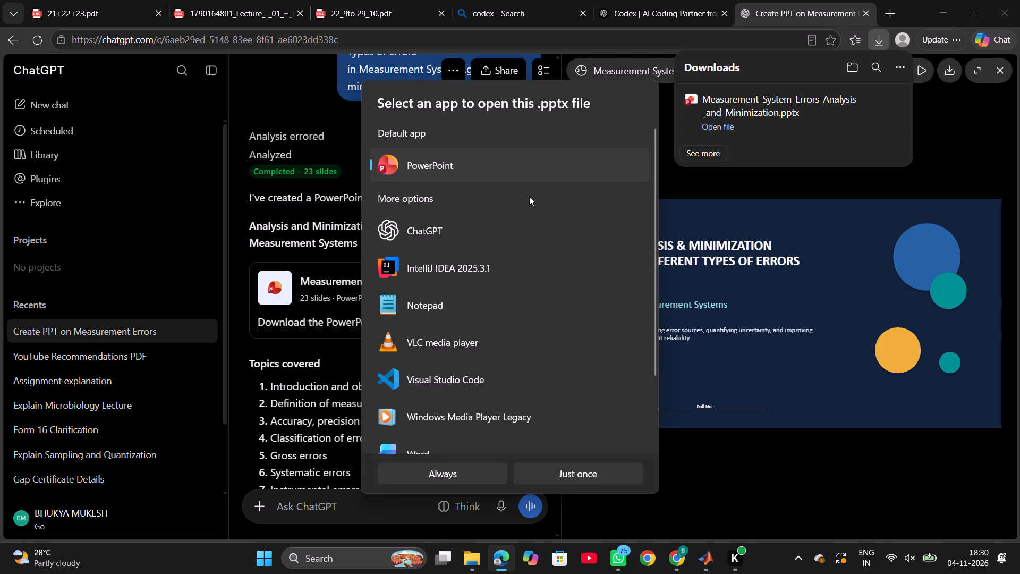
left_click(411, 464)
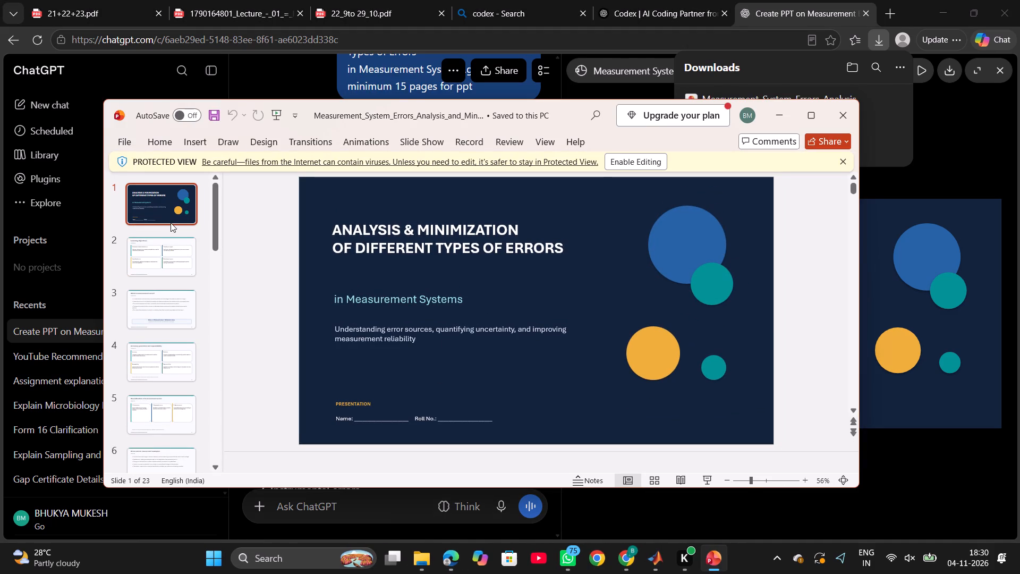
left_click(815, 115)
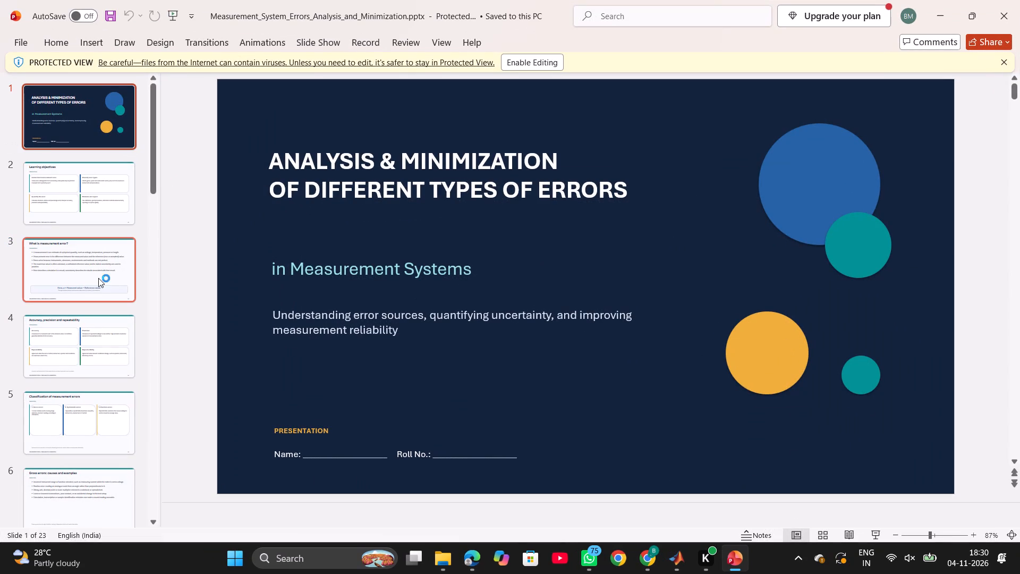
Look through the presentation's slides from Learning objectives to Conclusion and References and further reading.
left_click(82, 207)
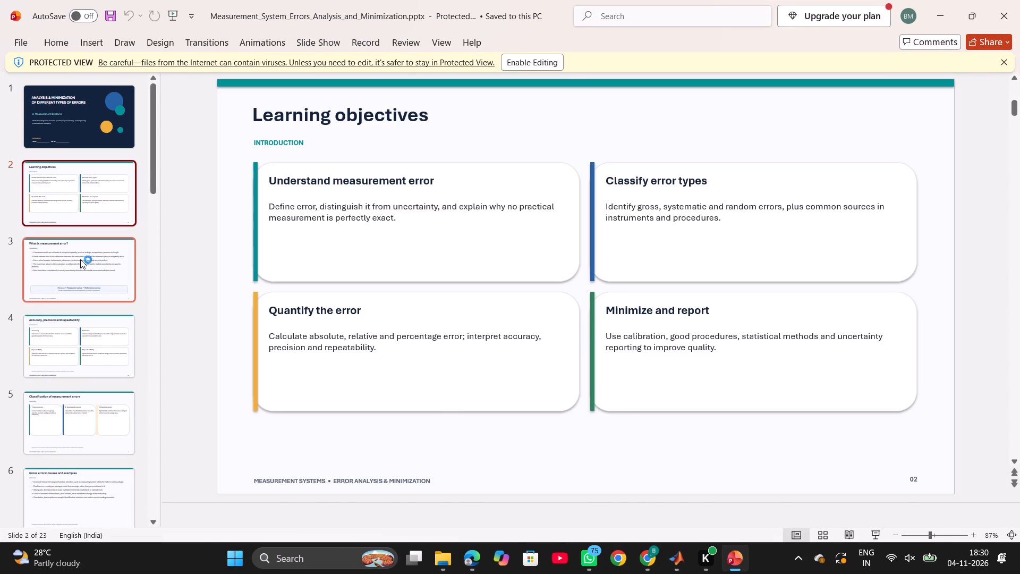
left_click(80, 262)
left_click(80, 262)
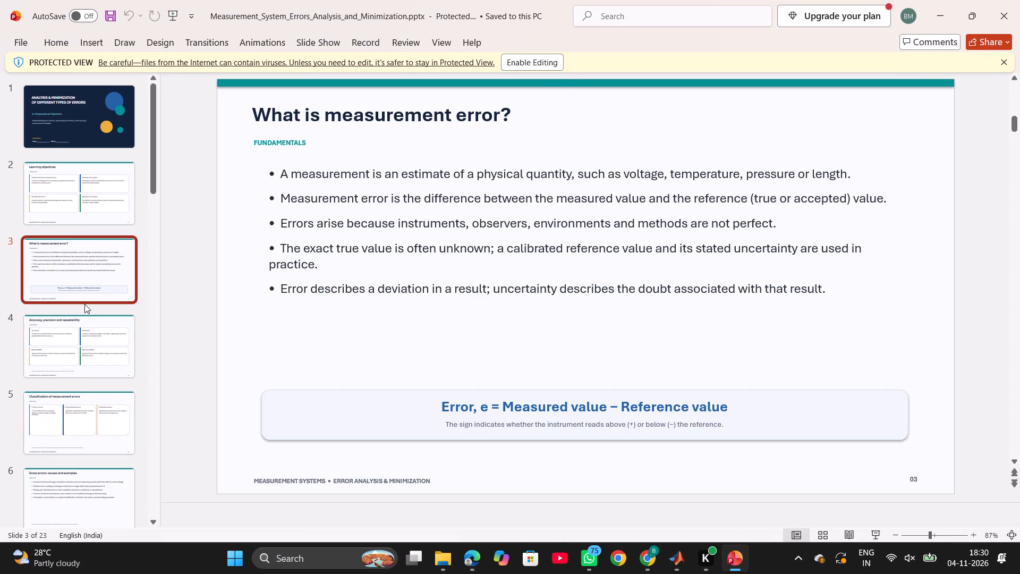
left_click(81, 344)
left_click(82, 413)
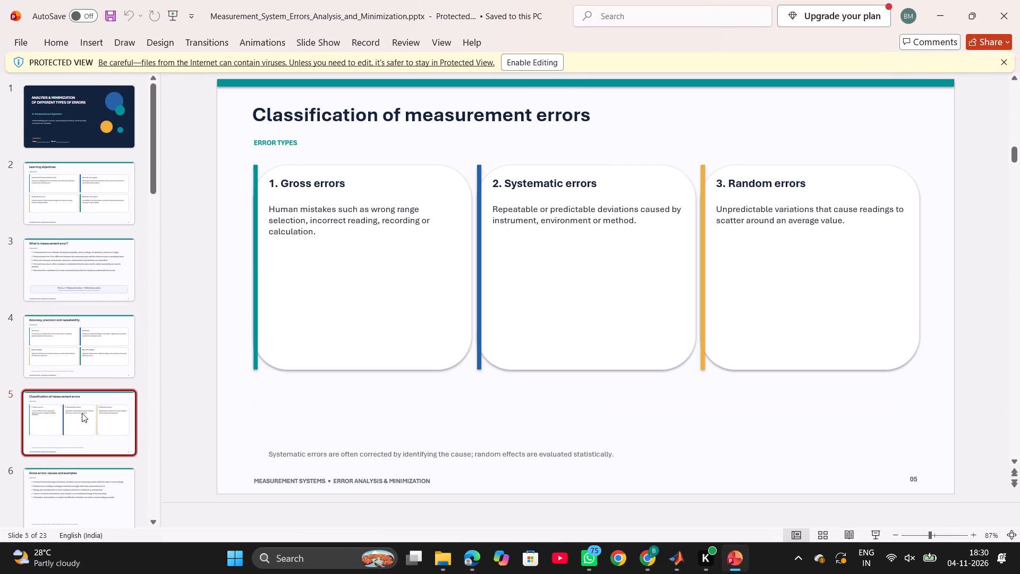
left_click(76, 488)
scroll(76, 488, "down", 2)
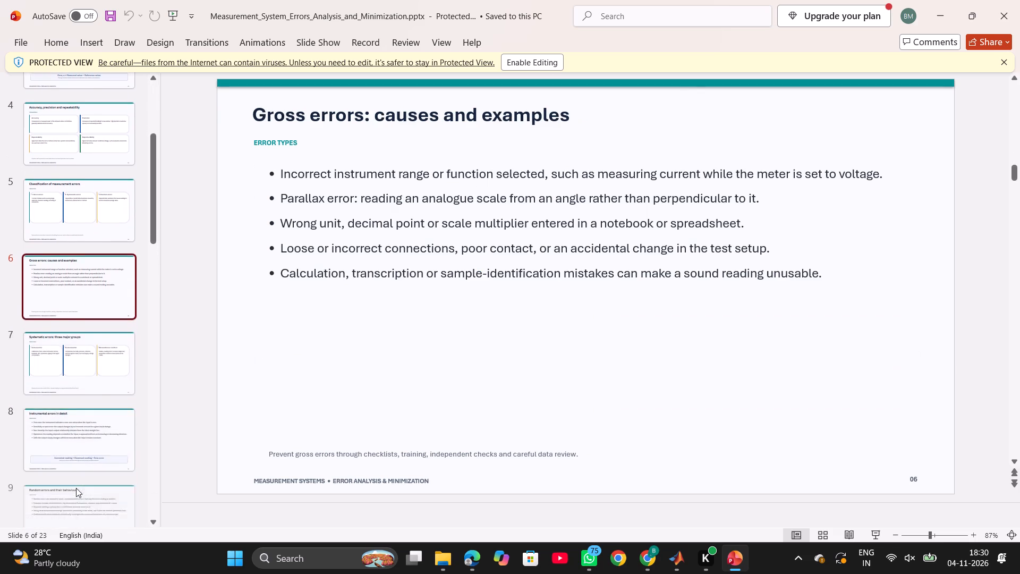
scroll(76, 488, "down", 5)
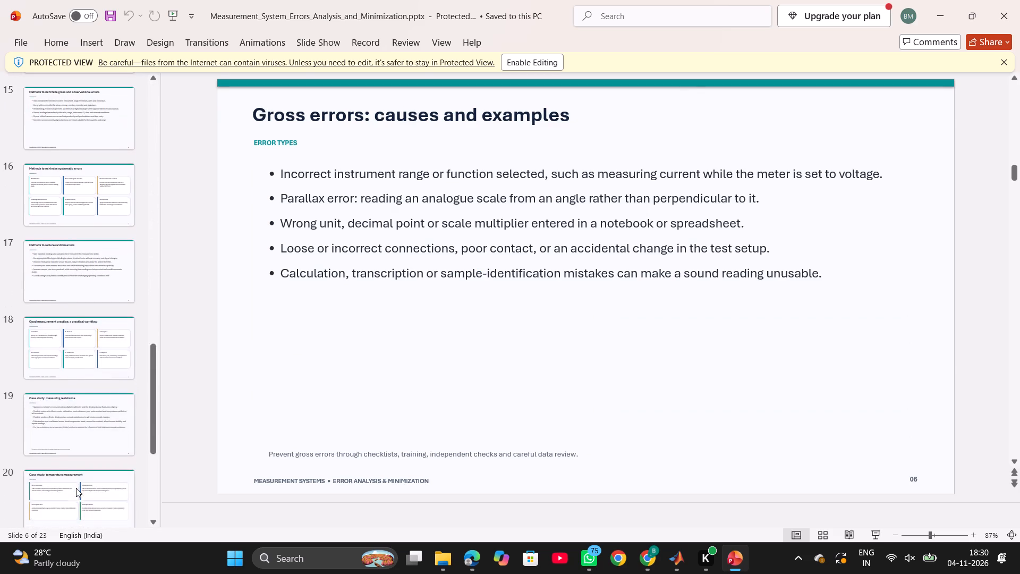
scroll(76, 488, "down", 4)
left_click(76, 488)
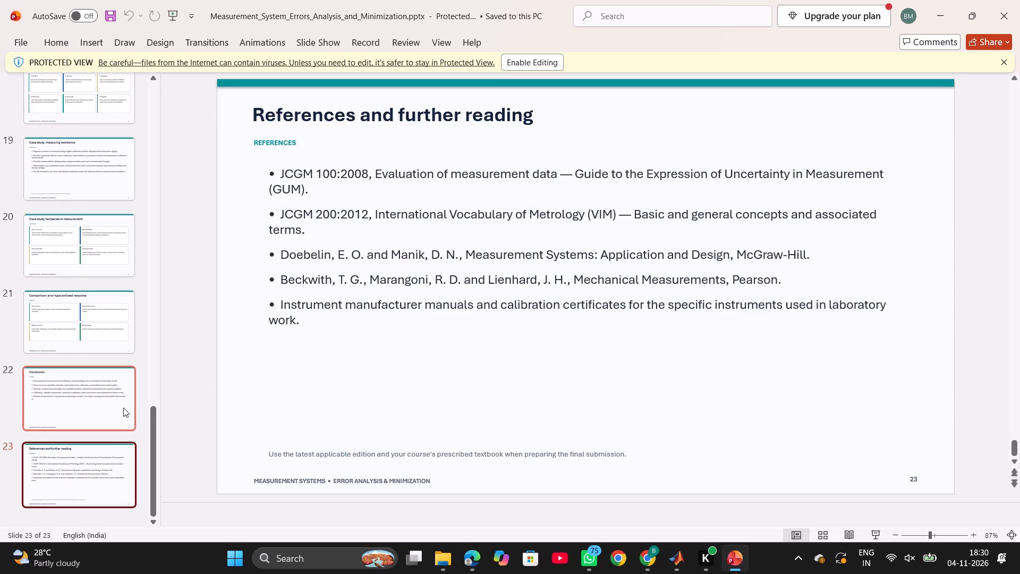
left_click(107, 400)
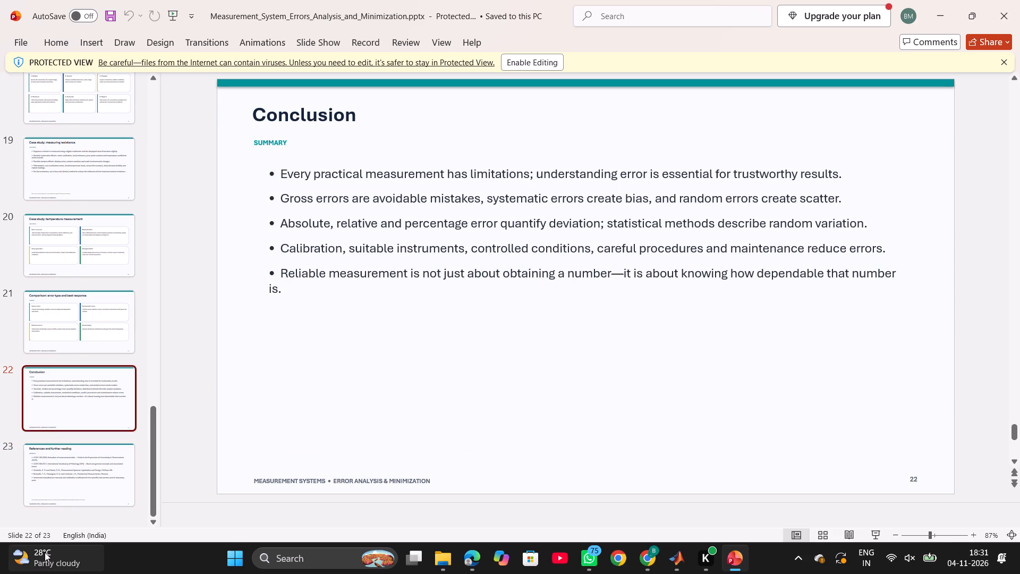
left_click(58, 523)
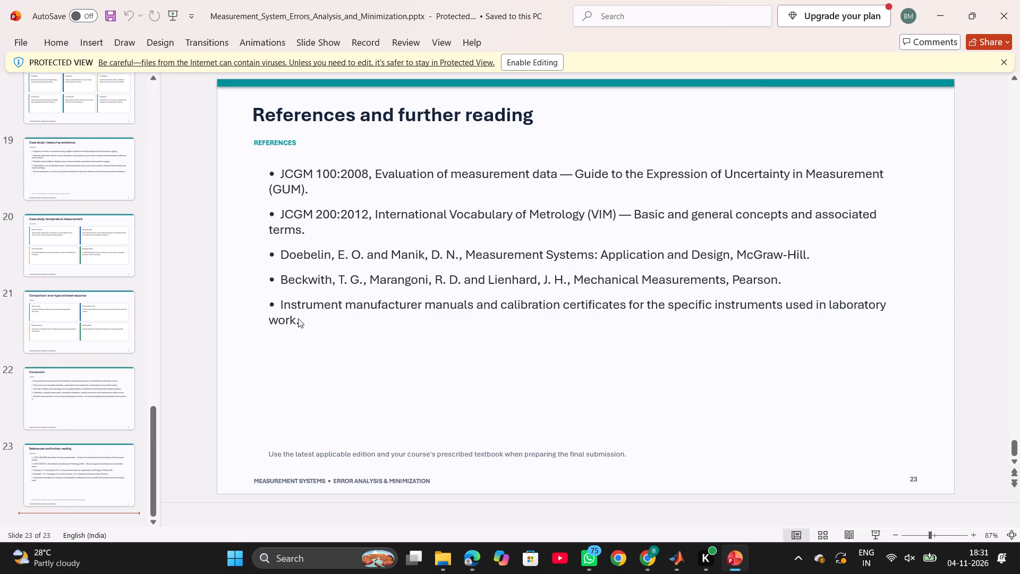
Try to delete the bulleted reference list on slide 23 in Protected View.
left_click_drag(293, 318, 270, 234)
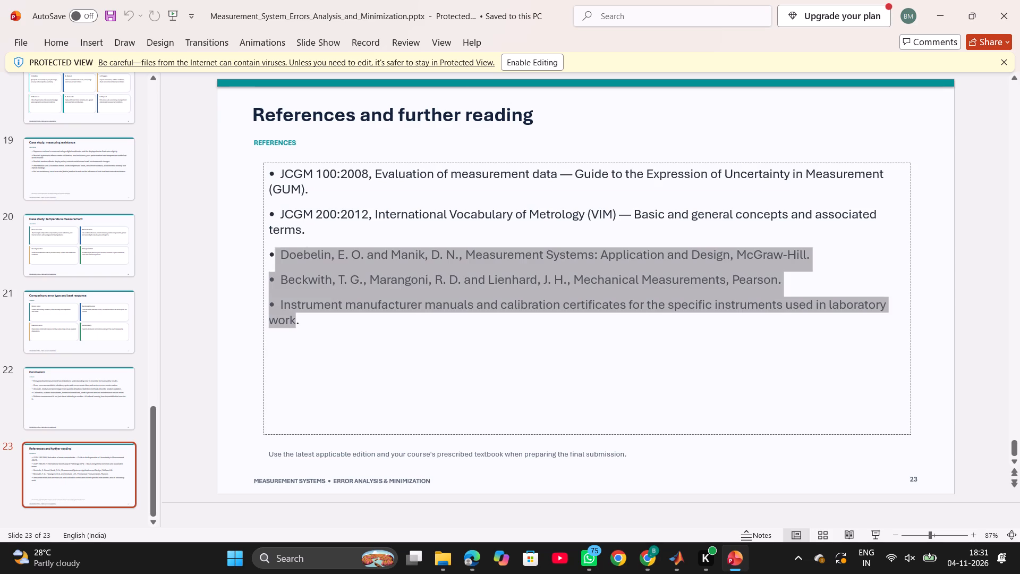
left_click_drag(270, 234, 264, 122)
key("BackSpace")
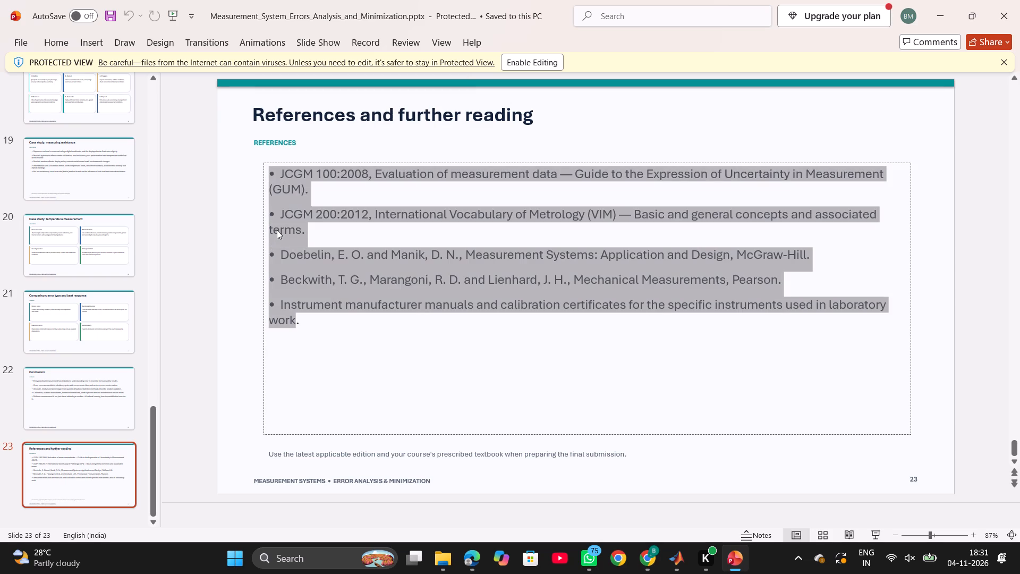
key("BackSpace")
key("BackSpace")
Enable editing of the presentation and delete the entire bulleted reference list on slide 23.
left_click(541, 60)
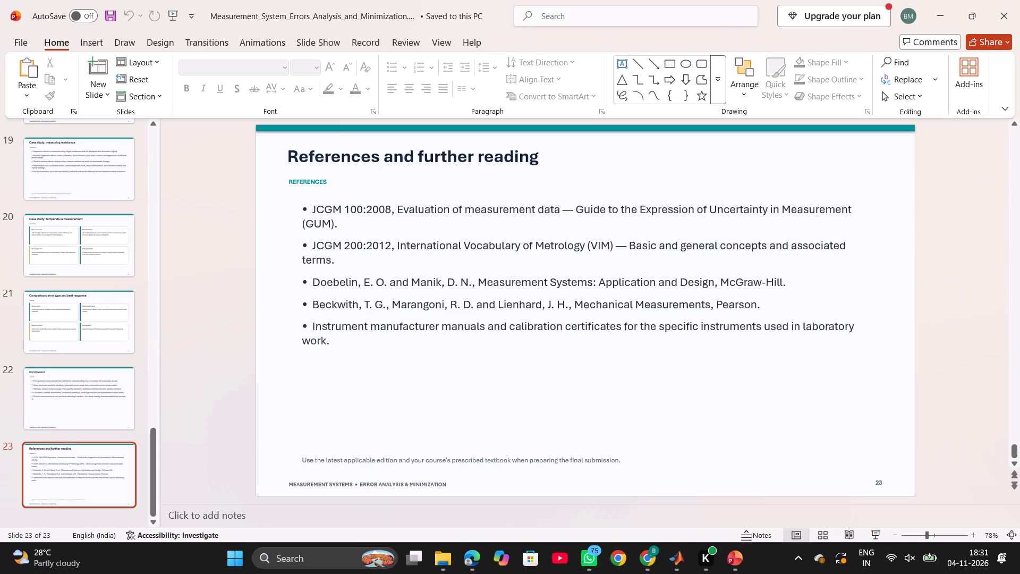
left_click_drag(333, 344, 277, 140)
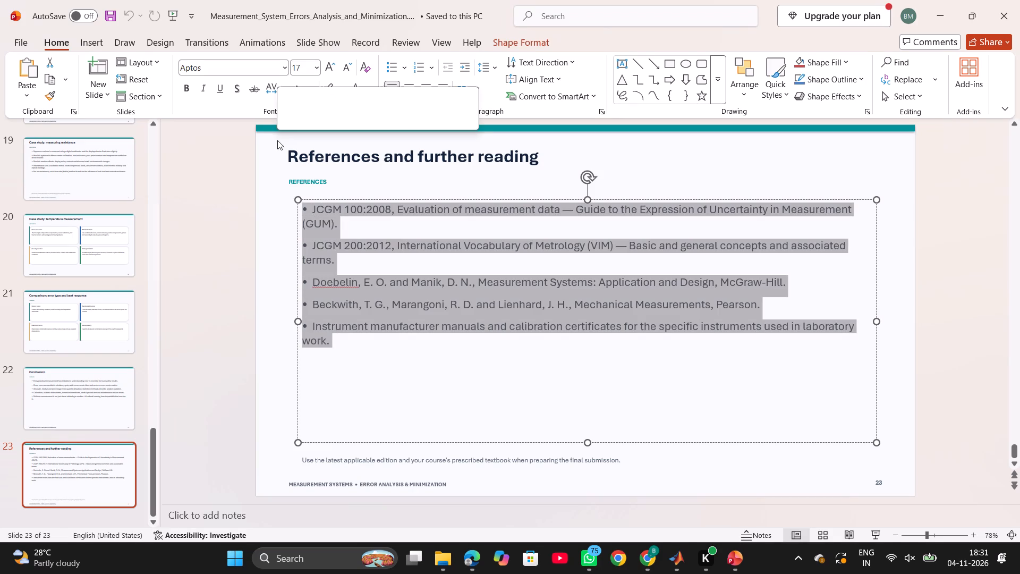
key("BackSpace")
key("BackSpace")
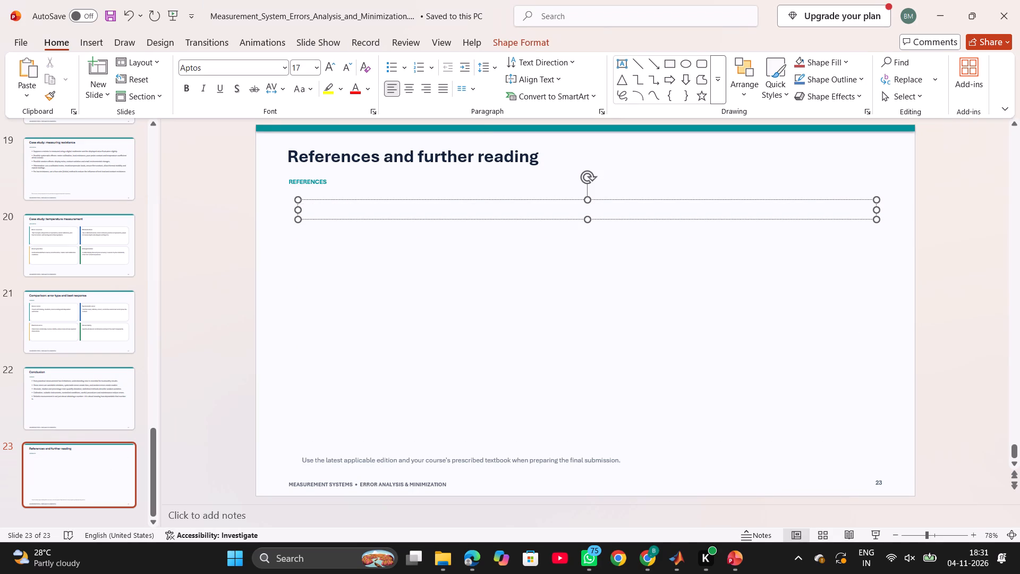
Delete all the text of the small green REFERENCES label under the title on slide 23.
left_click_drag(343, 182, 348, 198)
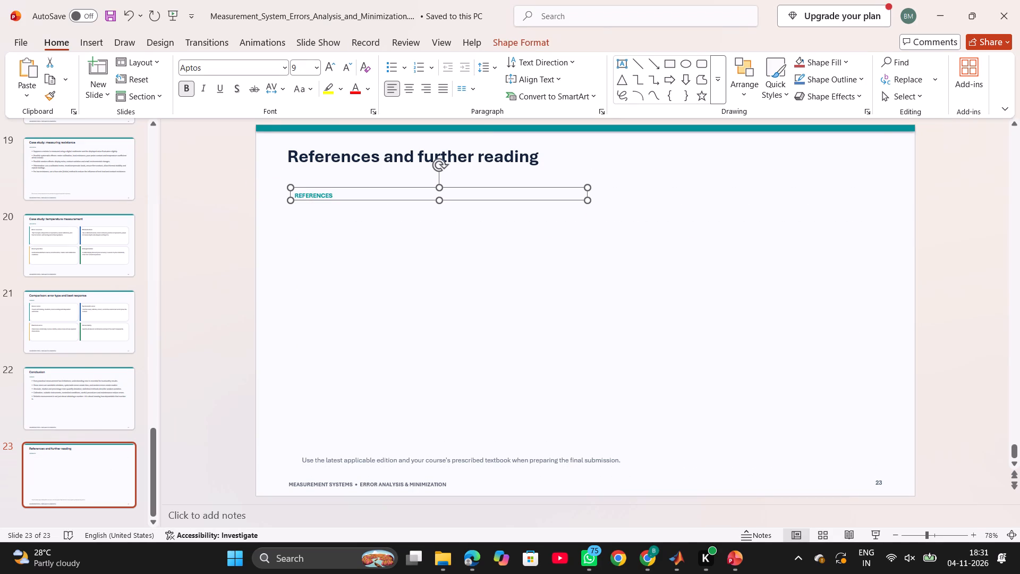
left_click(348, 194)
left_click(328, 195)
left_click_drag(328, 195, 275, 200)
key("BackSpace")
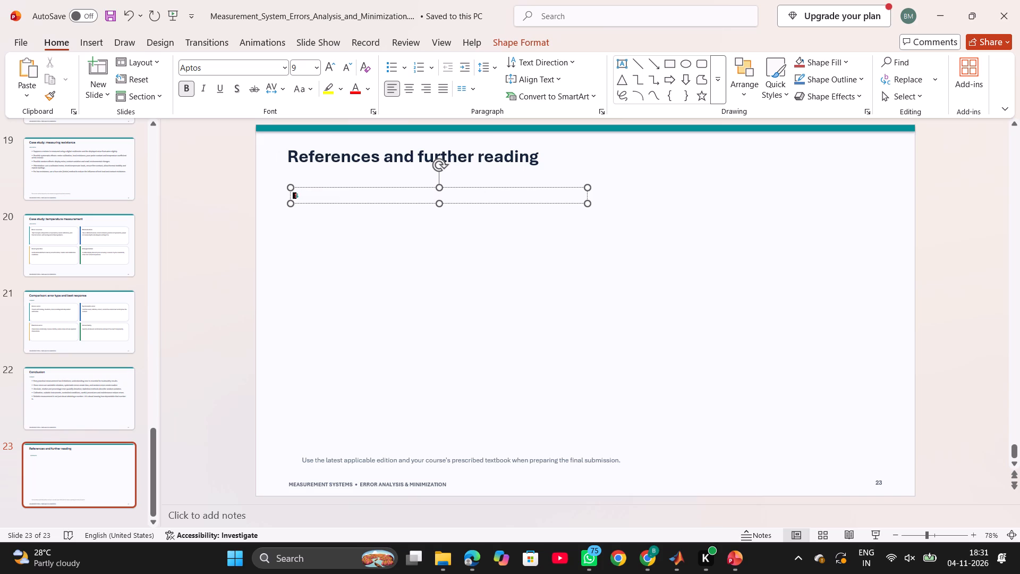
key("BackSpace")
double_click(301, 197)
key("Right")
key("BackSpace")
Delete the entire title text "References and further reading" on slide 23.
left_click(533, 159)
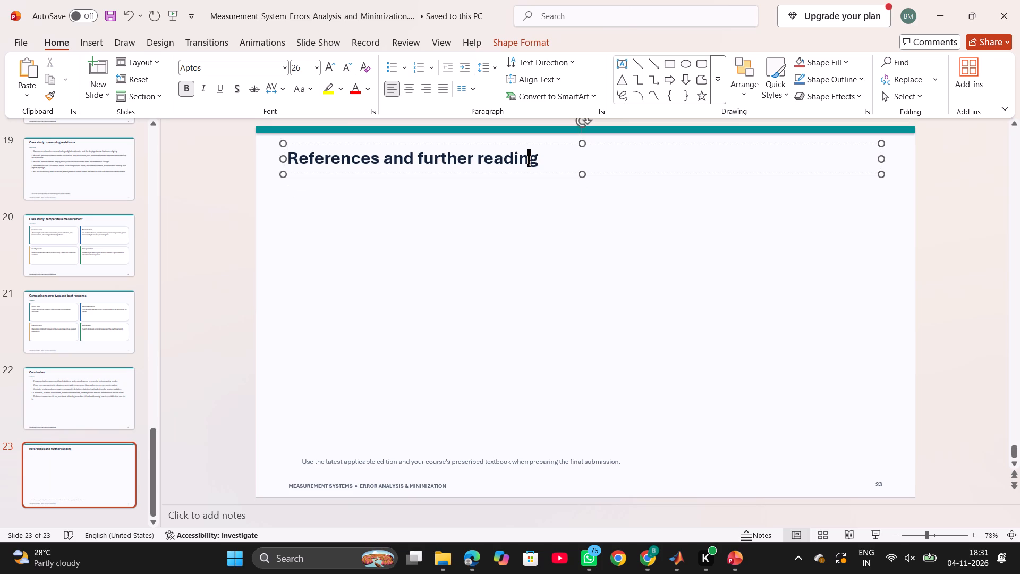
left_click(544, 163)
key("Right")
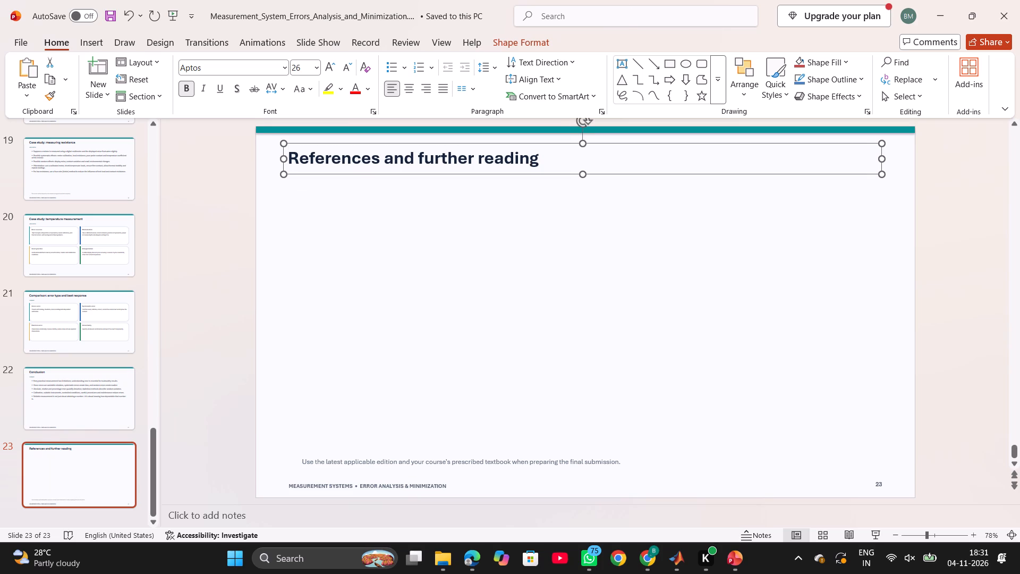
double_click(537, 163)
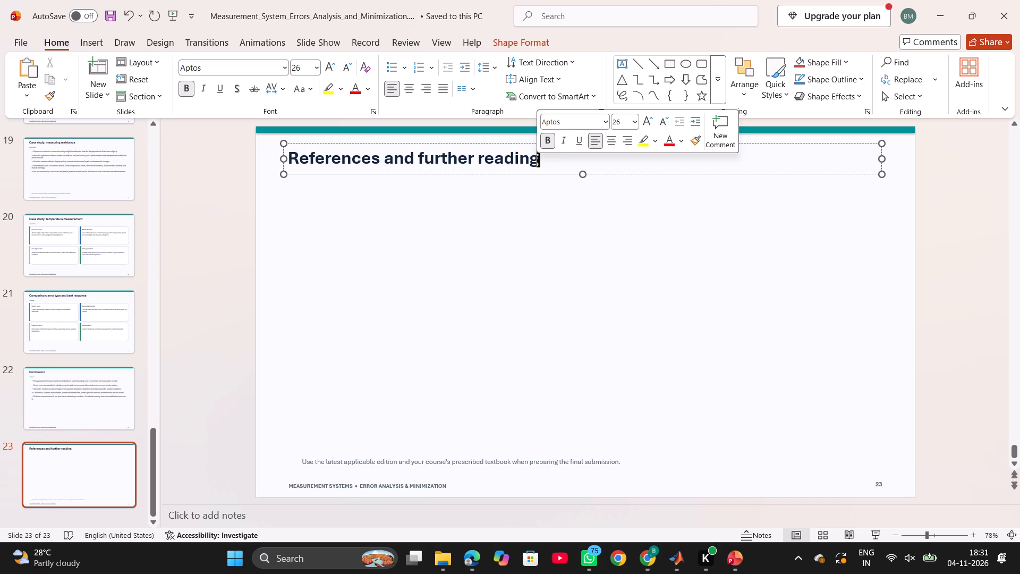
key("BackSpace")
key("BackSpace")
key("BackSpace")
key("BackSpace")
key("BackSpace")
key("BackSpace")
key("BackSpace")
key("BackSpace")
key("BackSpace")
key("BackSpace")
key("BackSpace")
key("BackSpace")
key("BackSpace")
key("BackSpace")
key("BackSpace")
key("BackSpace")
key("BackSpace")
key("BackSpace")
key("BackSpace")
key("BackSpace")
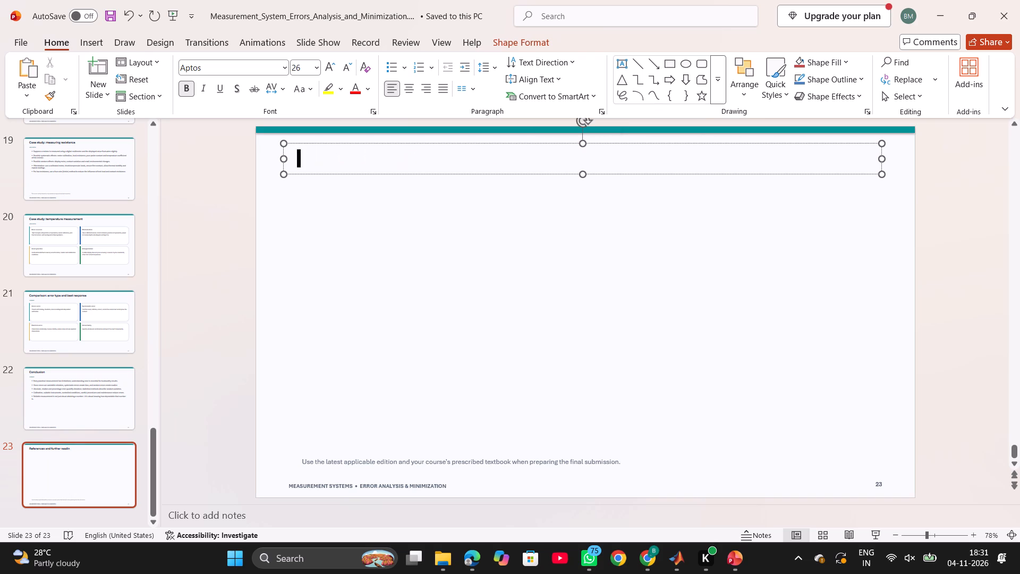
Cut the emptied final slide 23 out of the presentation.
scroll(778, 256, "up", 1)
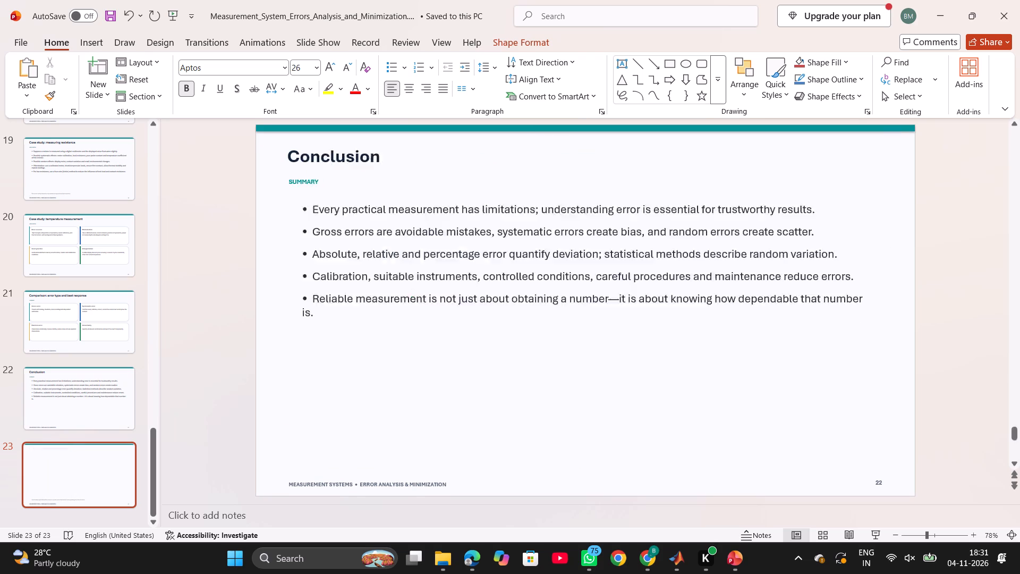
scroll(778, 256, "up", 1)
scroll(711, 331, "down", 6)
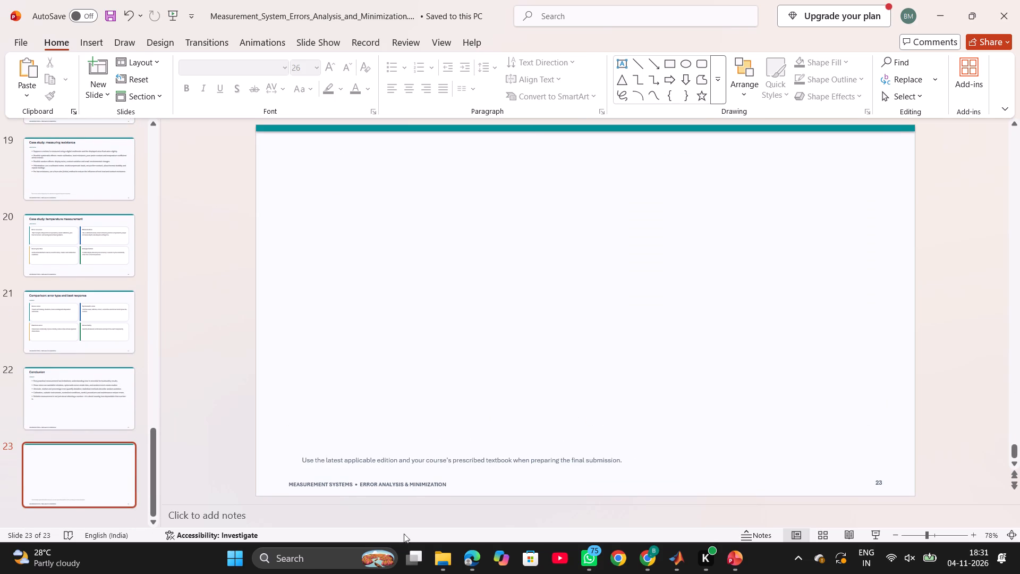
right_click(426, 320)
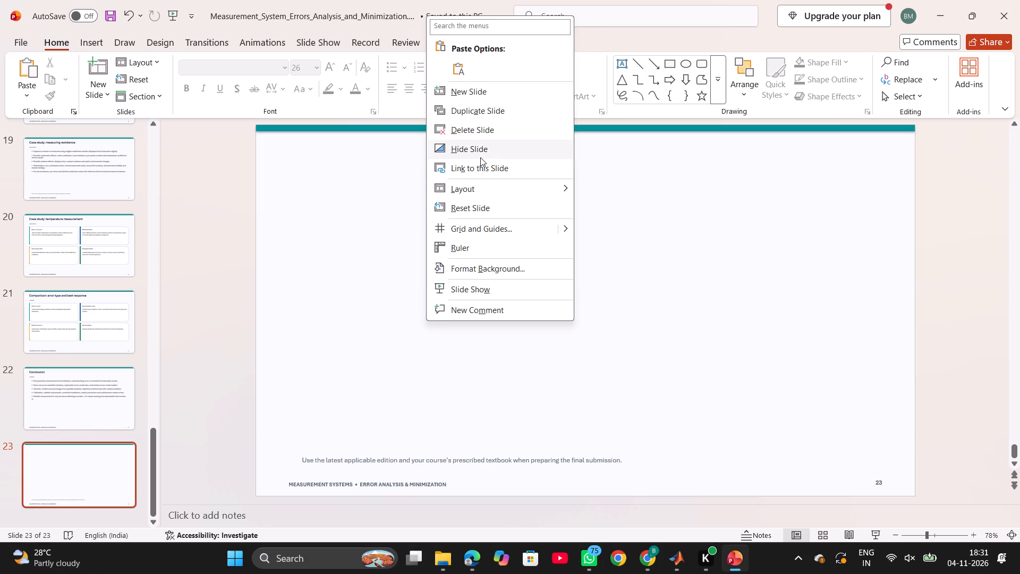
right_click(66, 488)
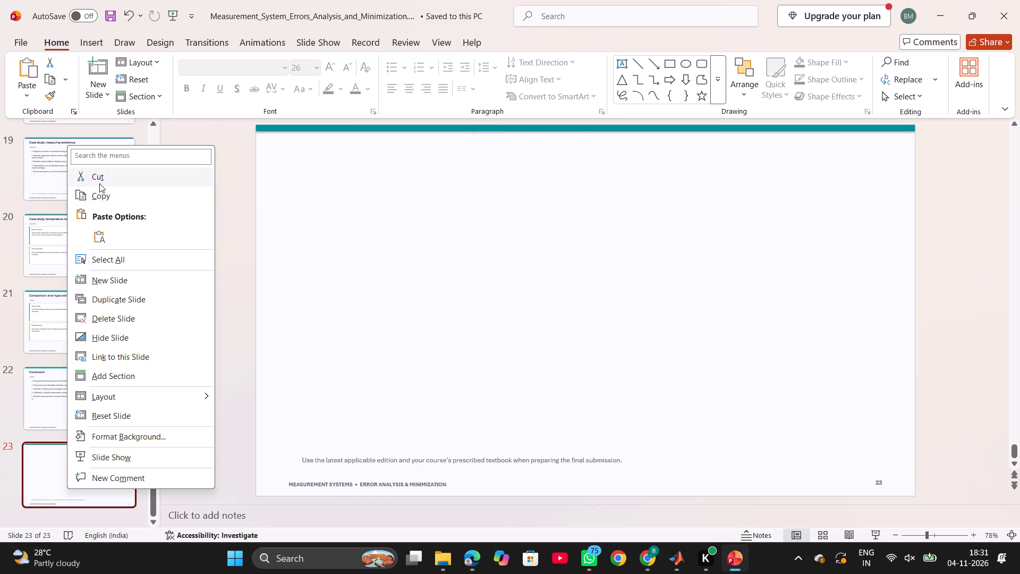
left_click(99, 183)
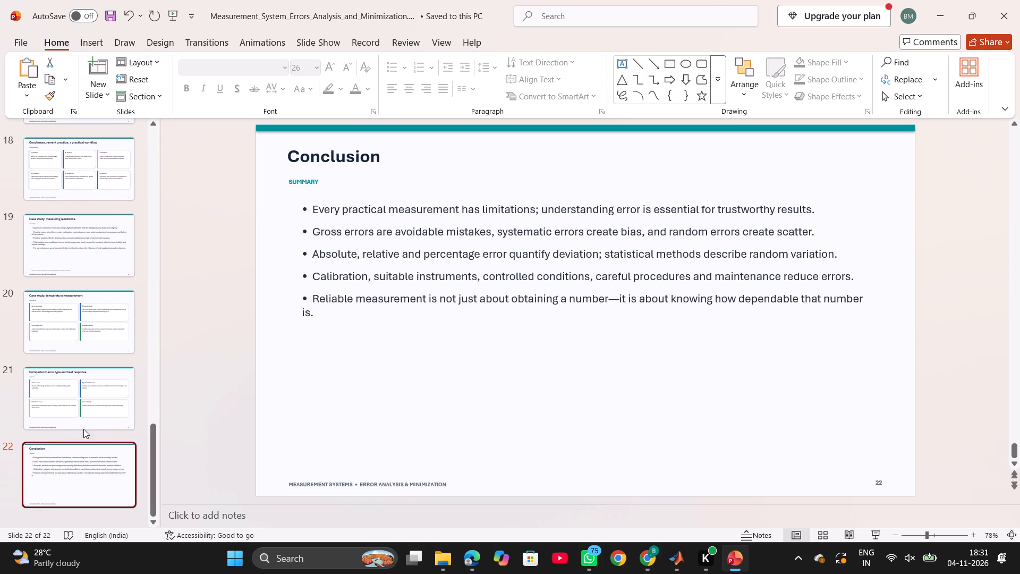
Look back through the slide thumbnails from the Conclusion to the title slide, viewing the temperature measurement case study on slide 20.
scroll(29, 381, "up", 3)
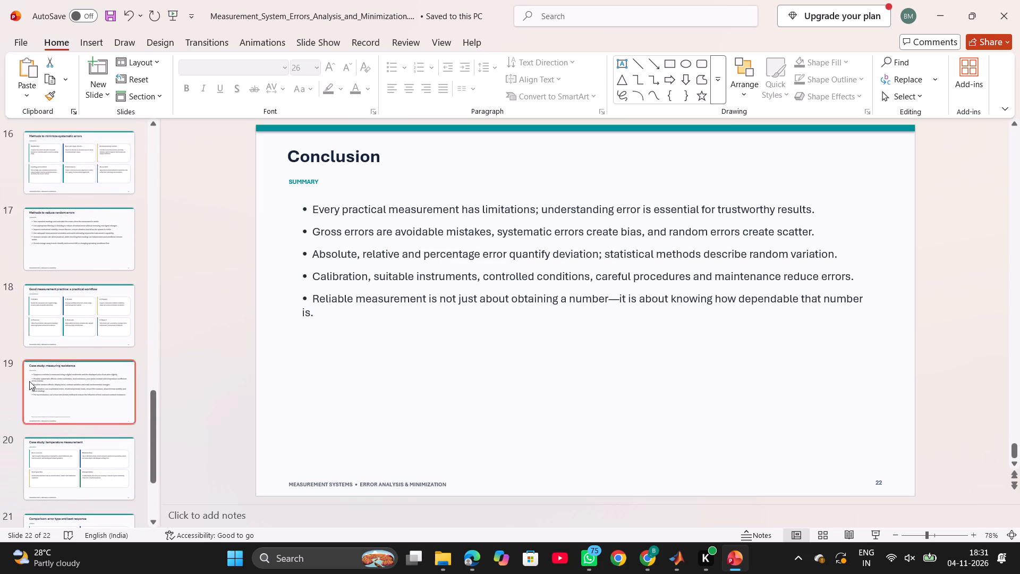
scroll(29, 381, "up", 1)
scroll(29, 381, "down", 2)
left_click(70, 392)
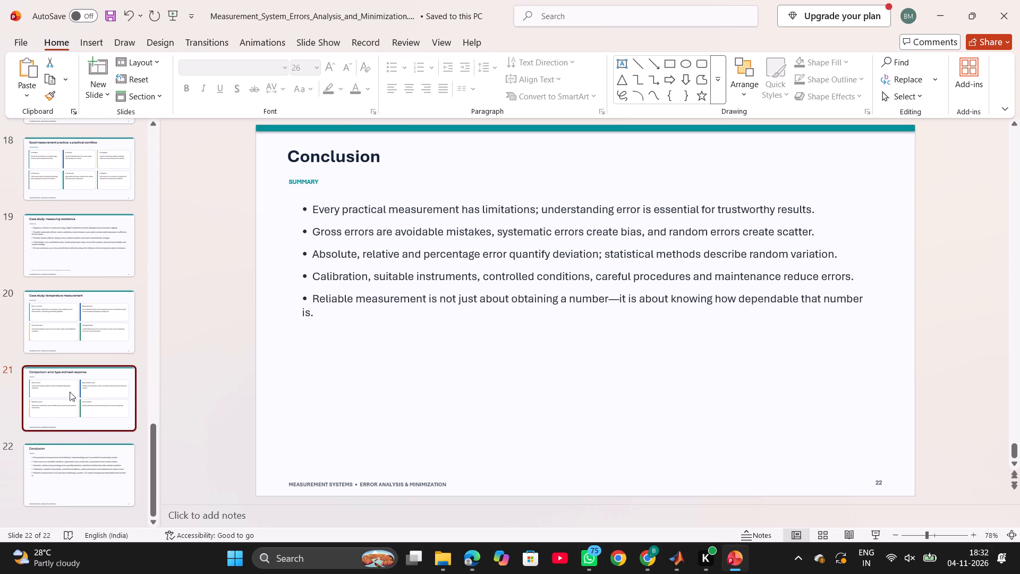
left_click(80, 335)
scroll(80, 335, "up", 1)
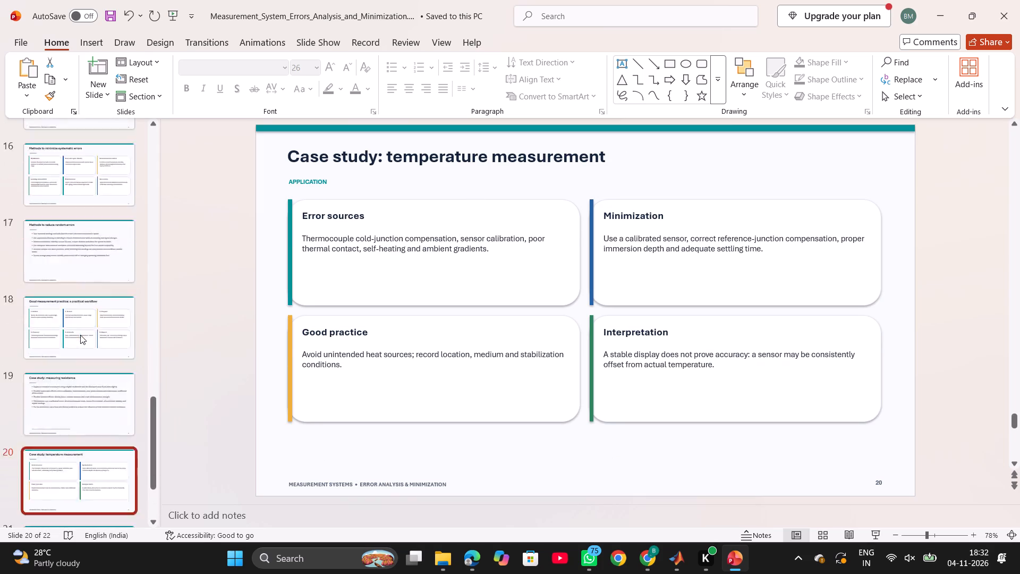
scroll(80, 335, "up", 7)
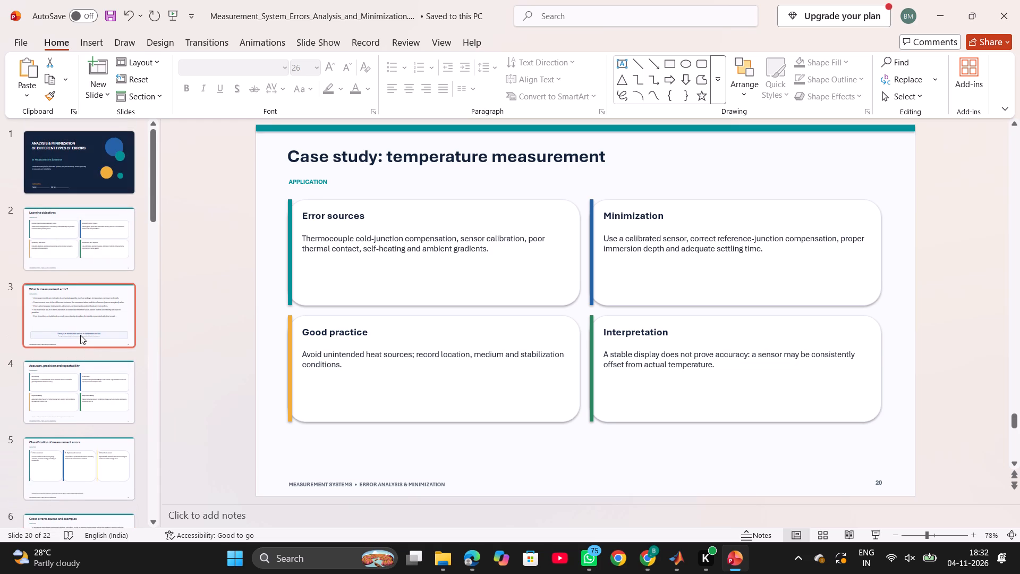
scroll(80, 335, "up", 1)
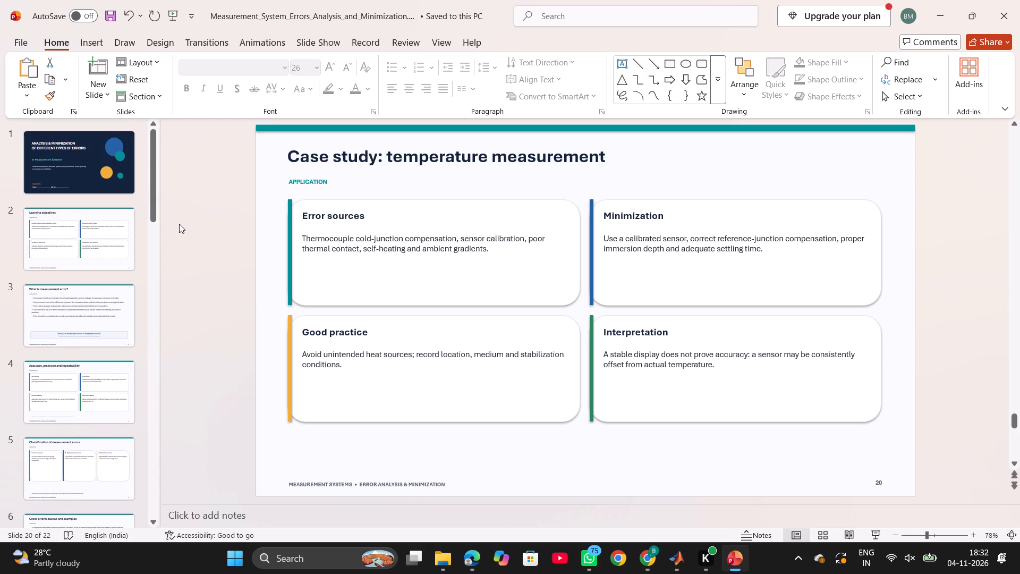
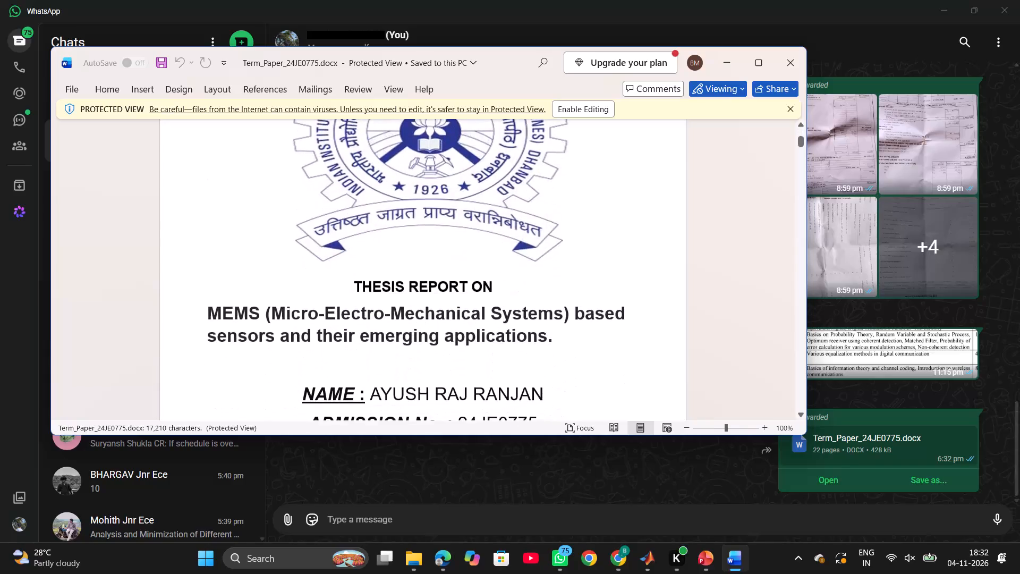
scroll(462, 342, "down", 3, "ctrl")
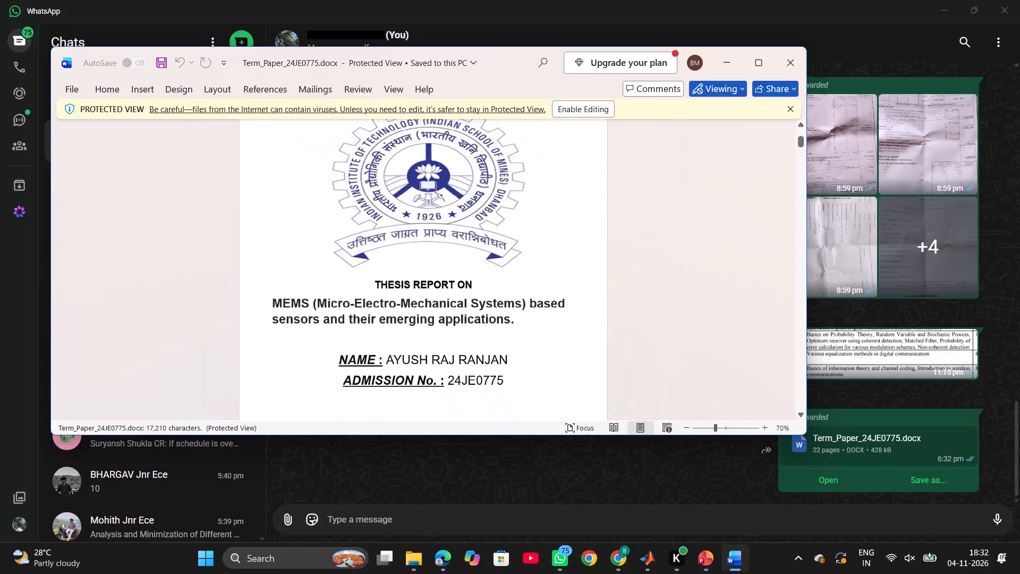
scroll(462, 342, "down", 3, "ctrl")
scroll(414, 345, "up", 1)
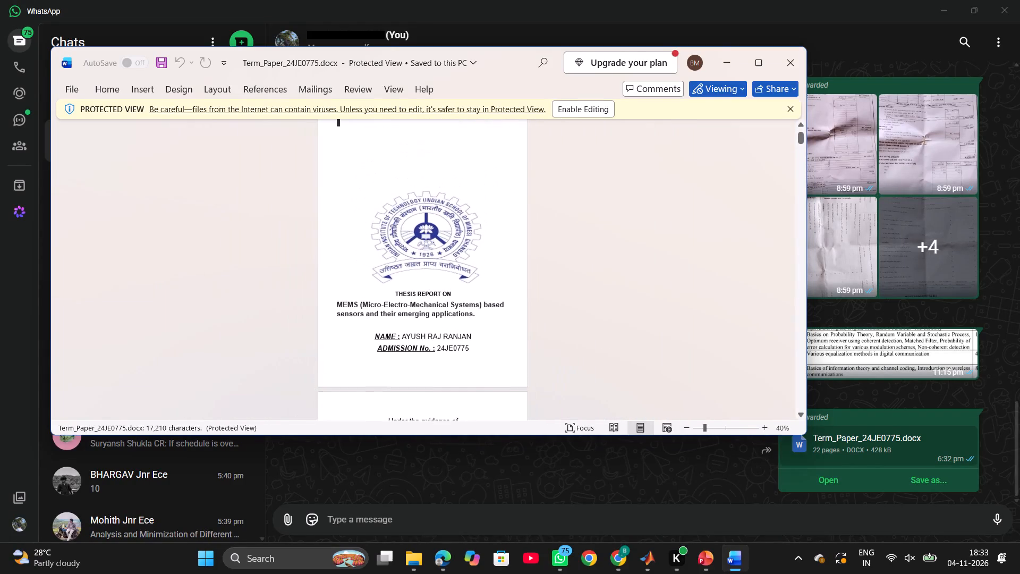
scroll(414, 345, "up", 1)
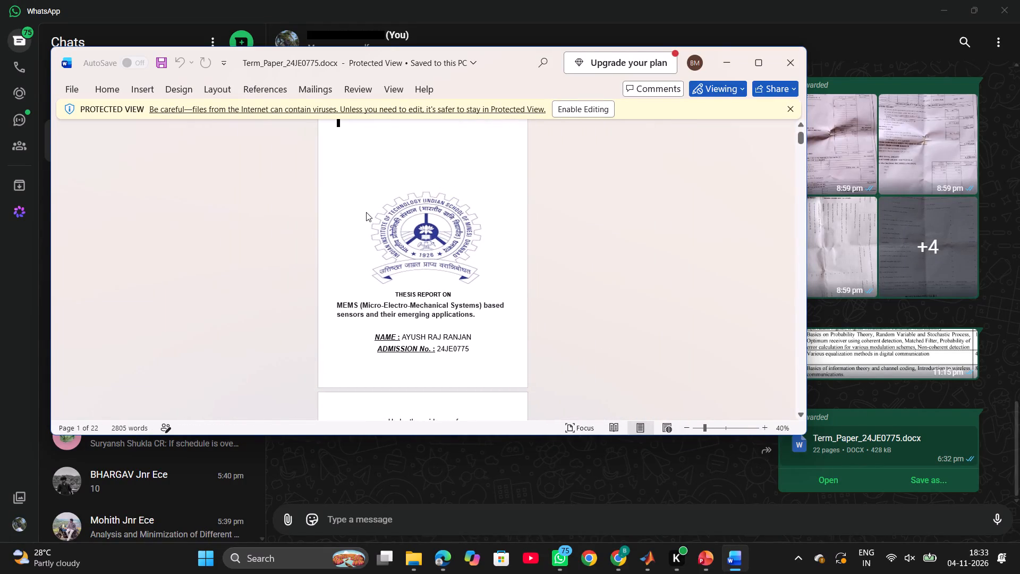
scroll(366, 212, "down", 3)
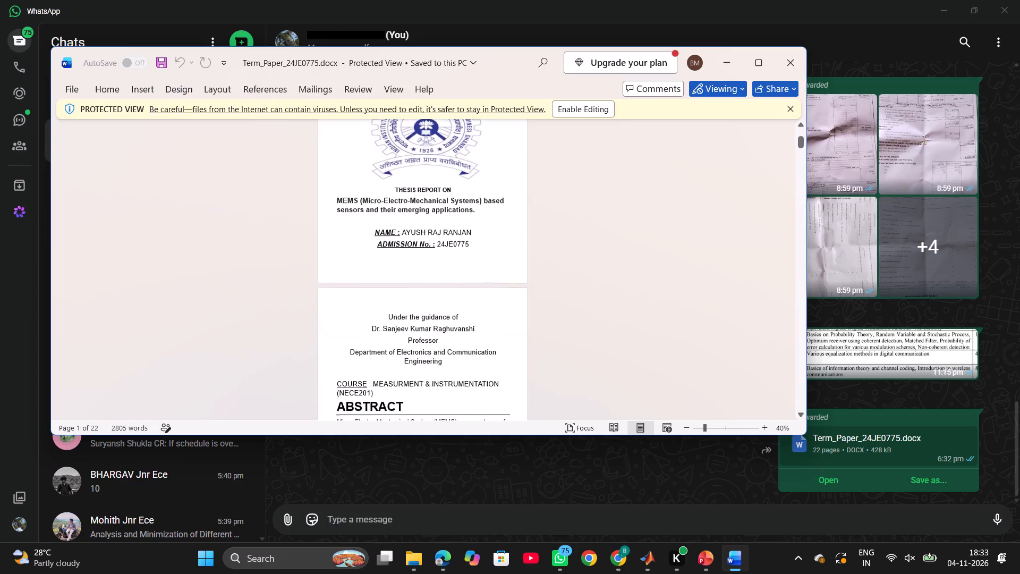
scroll(366, 212, "down", 2)
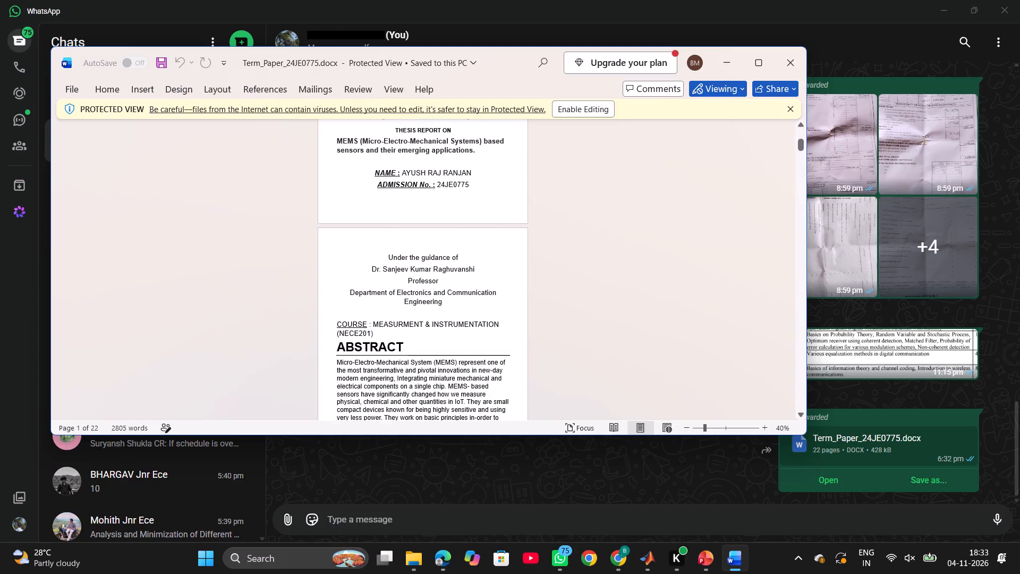
scroll(366, 212, "up", 2)
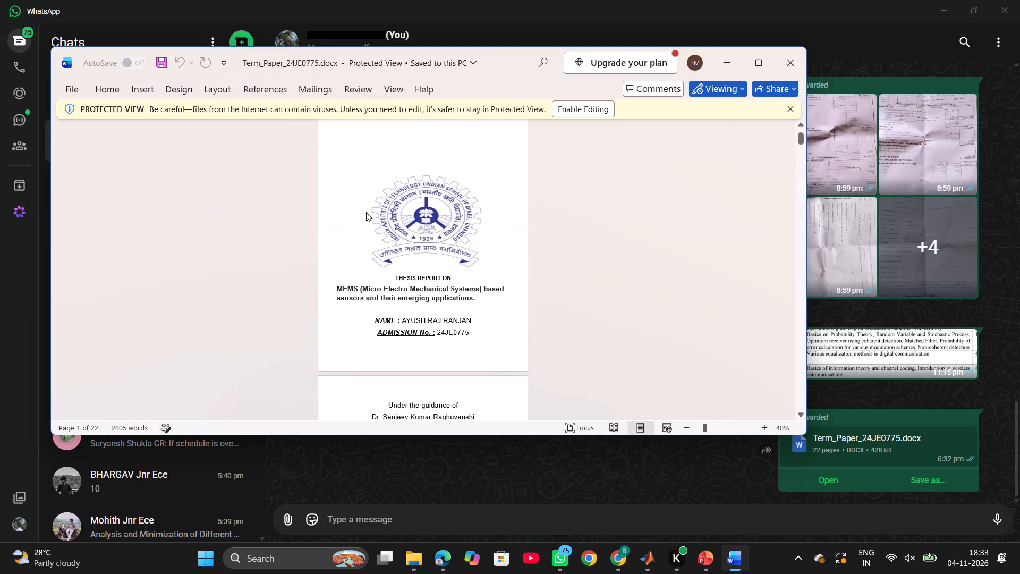
left_click_drag(370, 182, 385, 181)
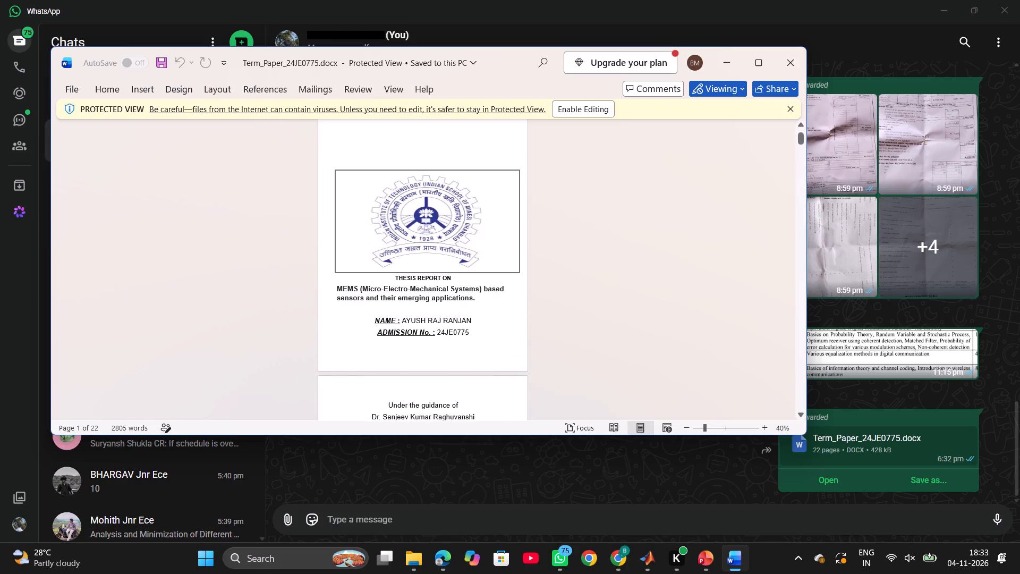
left_click_drag(385, 181, 392, 188)
left_click(392, 188)
right_click(413, 193)
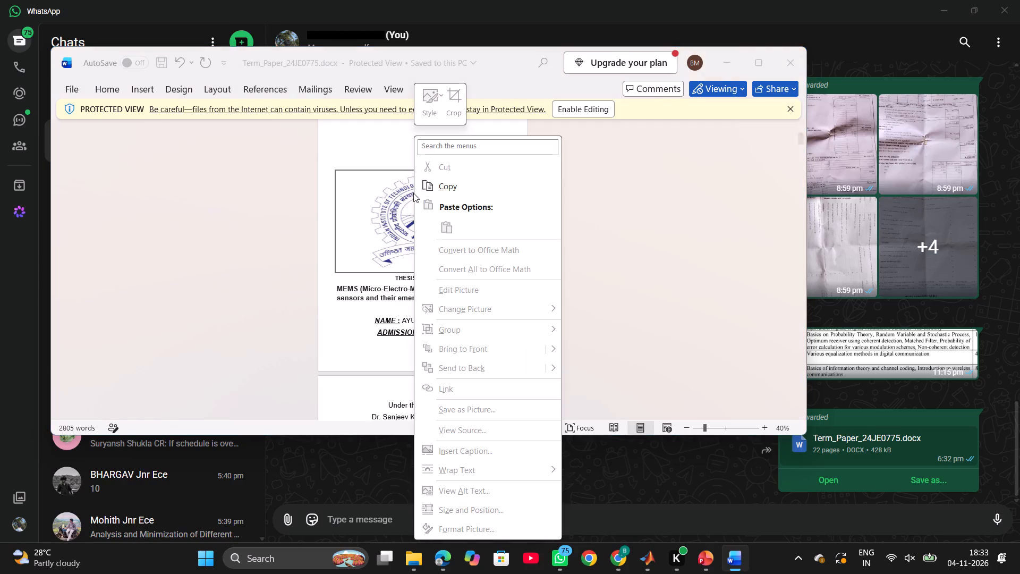
left_click(445, 184)
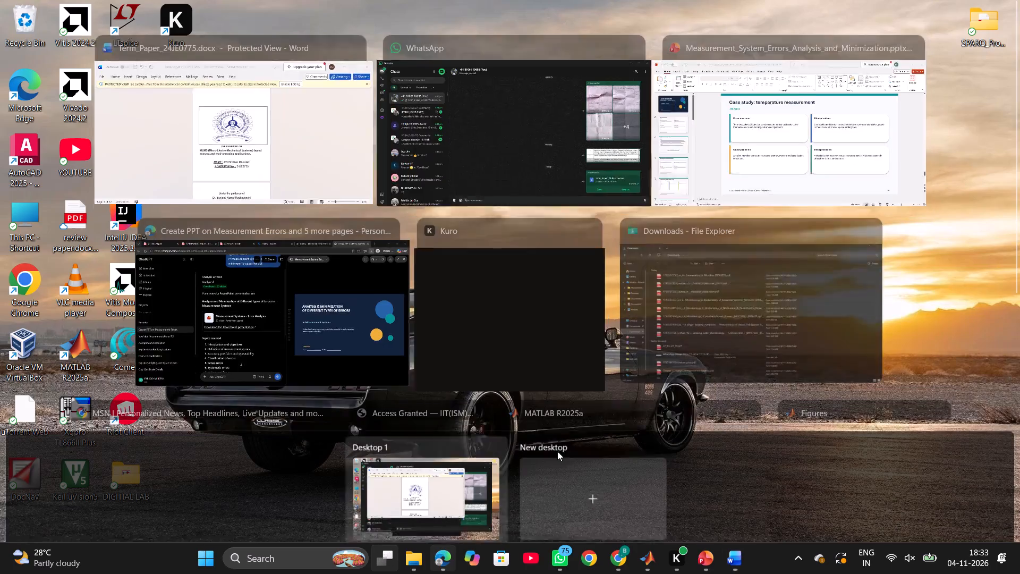
Switch to the measurement errors presentation in PowerPoint and add a blank slide ahead of the title slide as slide 1.
left_click(809, 132)
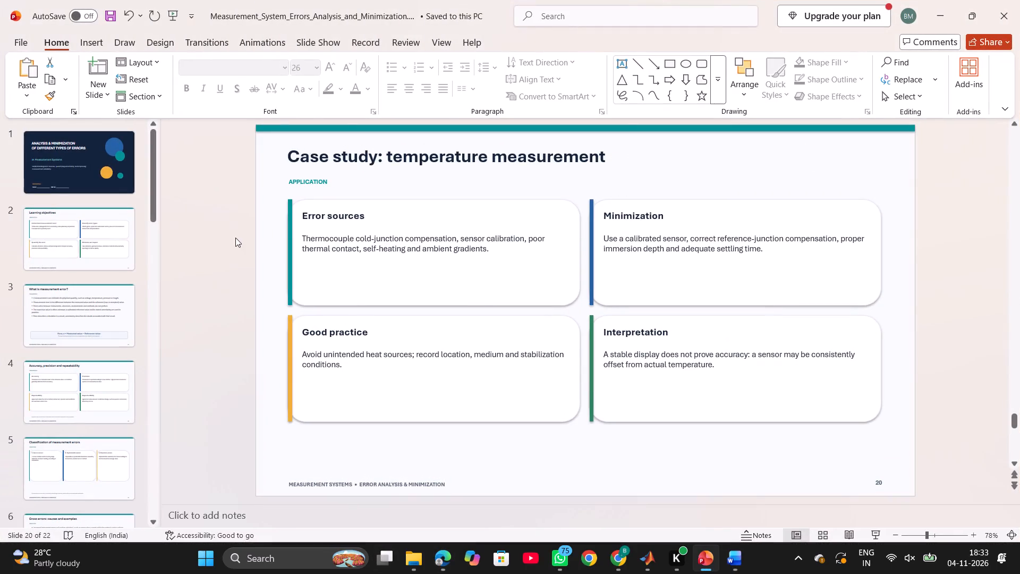
left_click(131, 192)
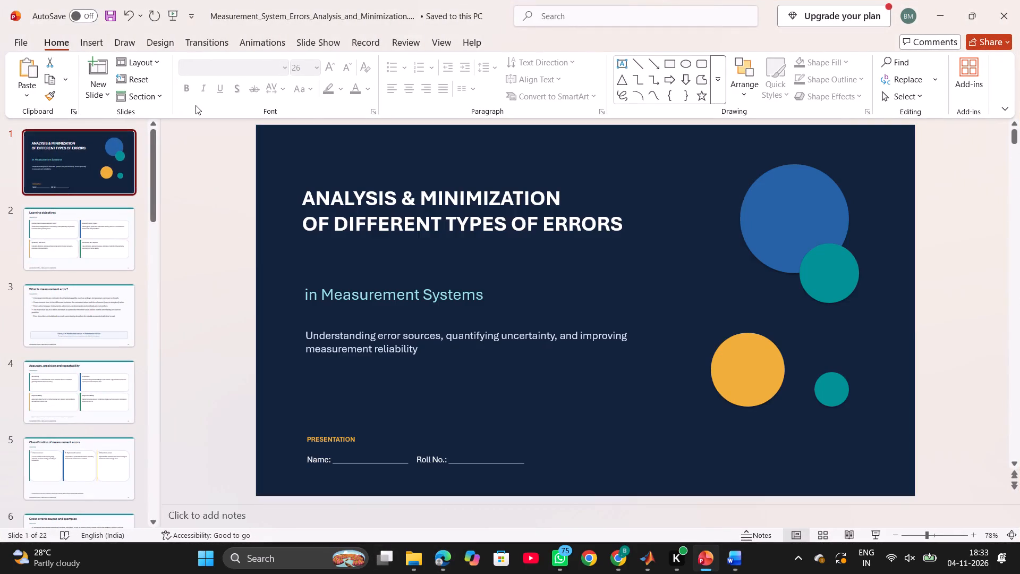
left_click(100, 75)
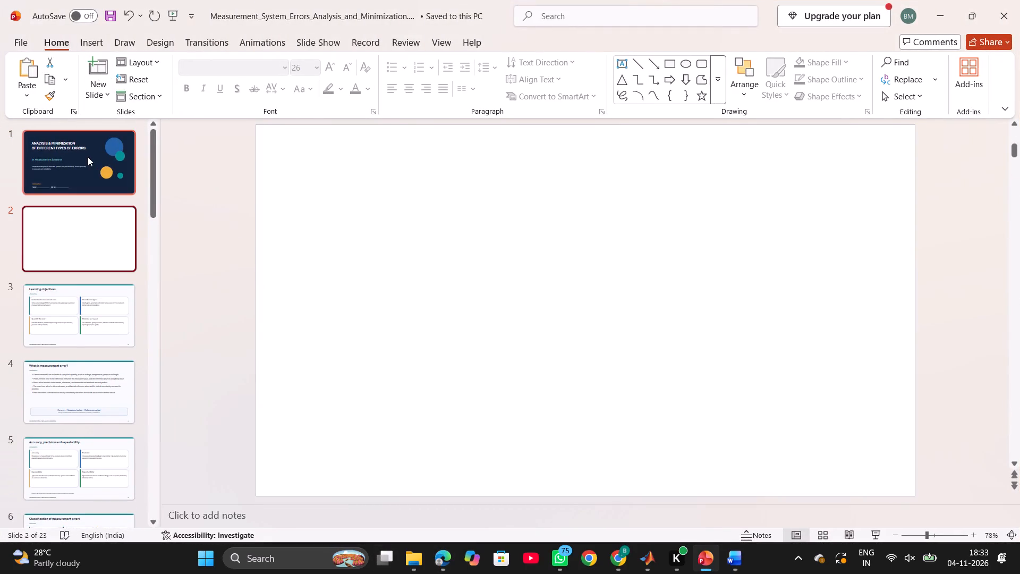
left_click_drag(88, 157, 82, 235)
left_click(83, 148)
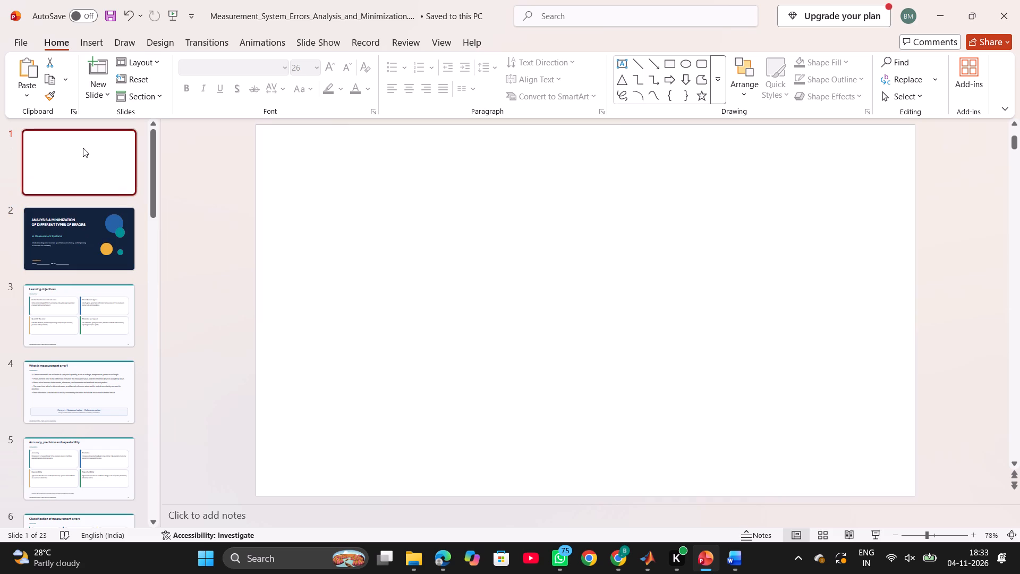
Paste the copied institute emblem onto the blank slide 1.
left_click(479, 238)
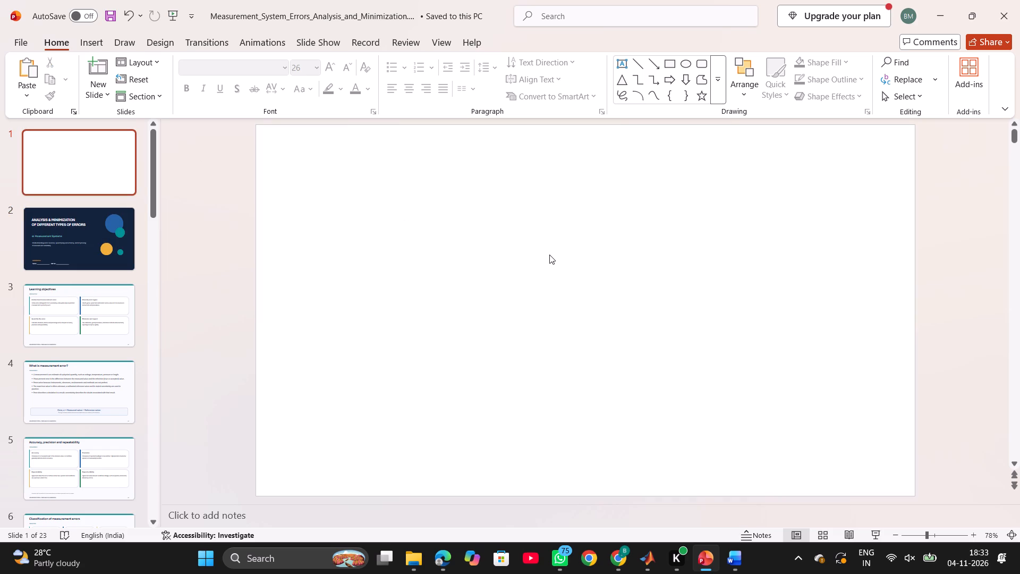
right_click(549, 255)
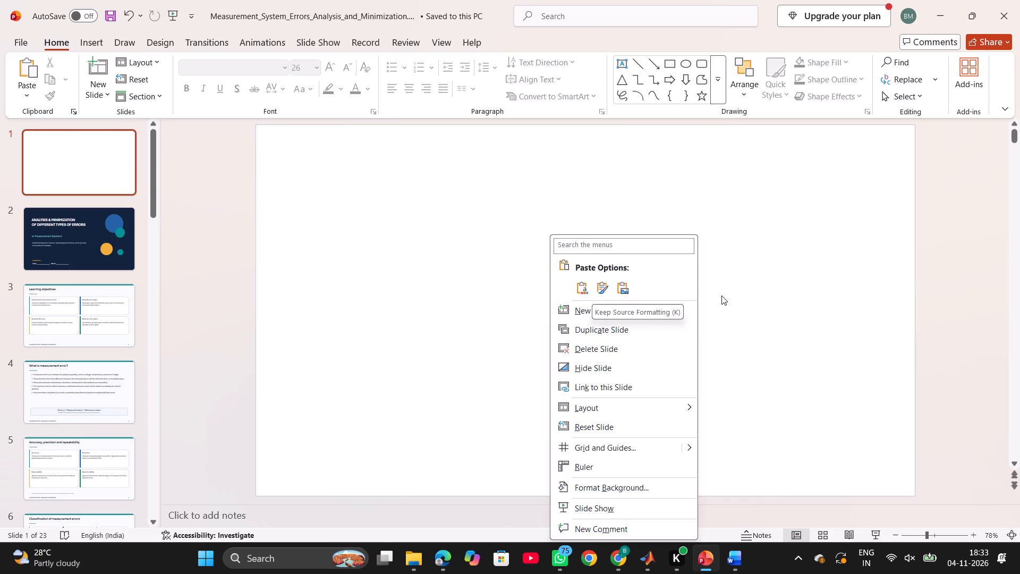
left_click(721, 296)
key("ctrl+v")
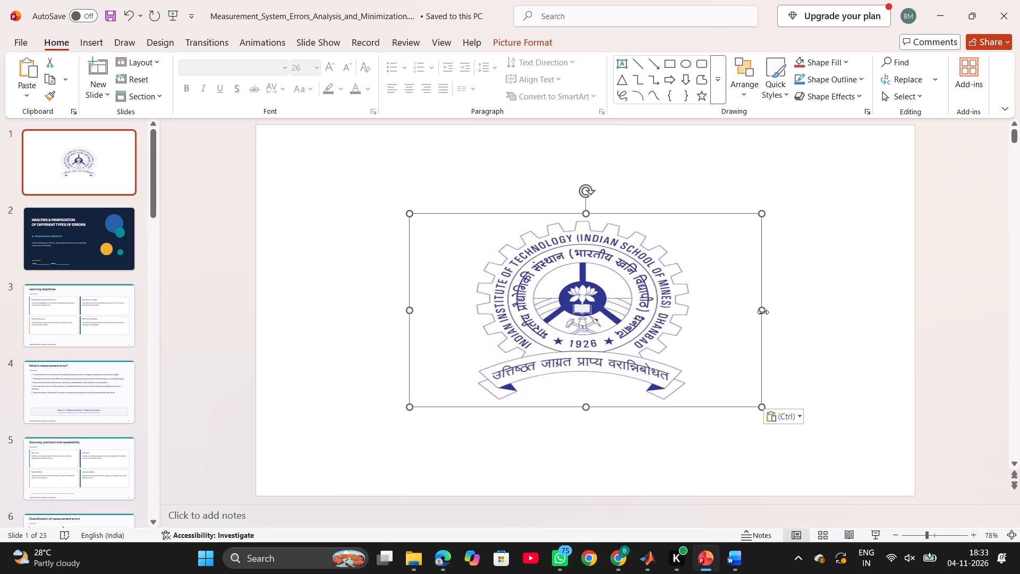
Narrow the emblem from both sides and move it up to the top centre of slide 1.
left_click_drag(763, 312, 681, 307)
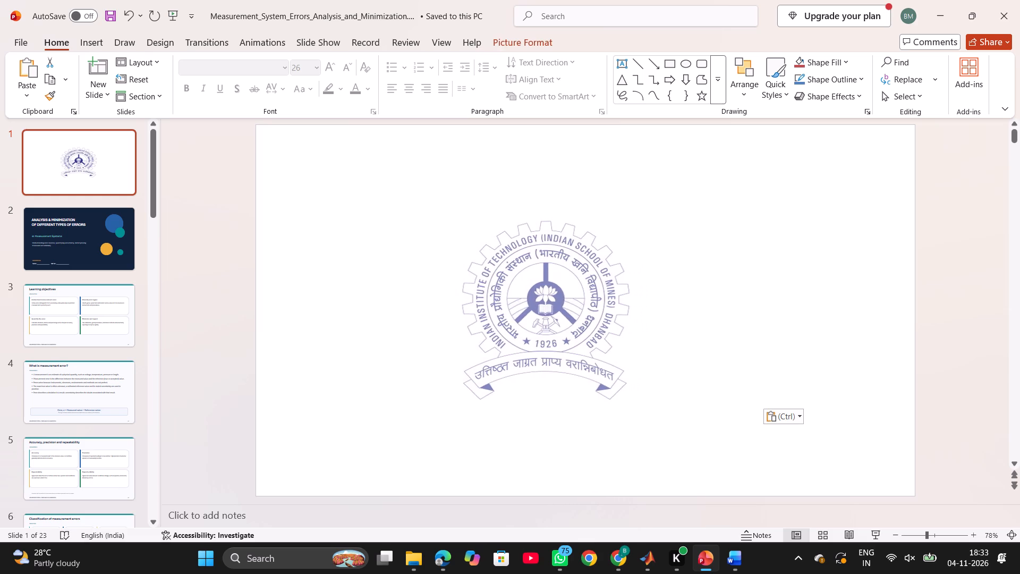
left_click_drag(681, 307, 681, 307)
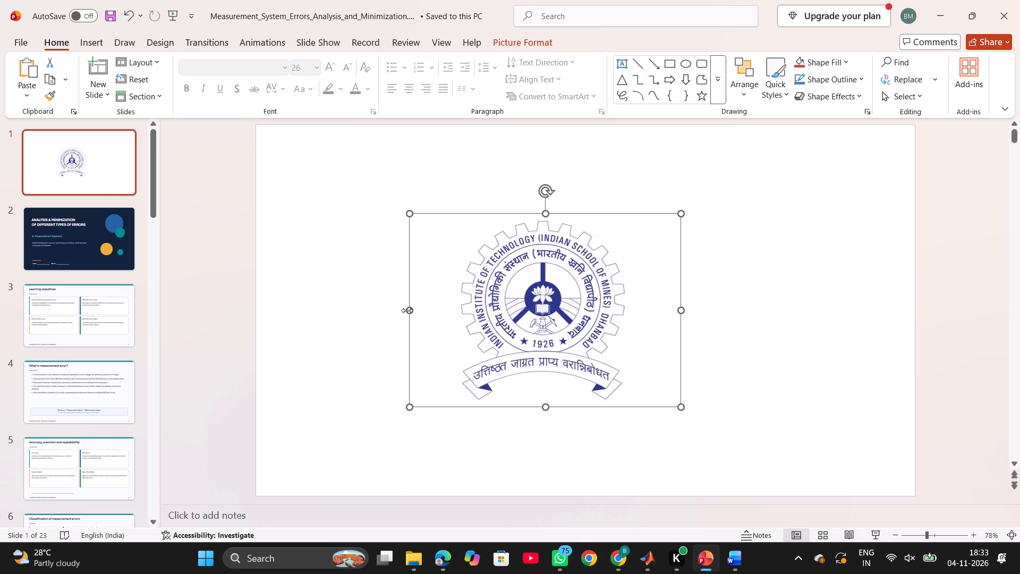
left_click_drag(409, 310, 443, 311)
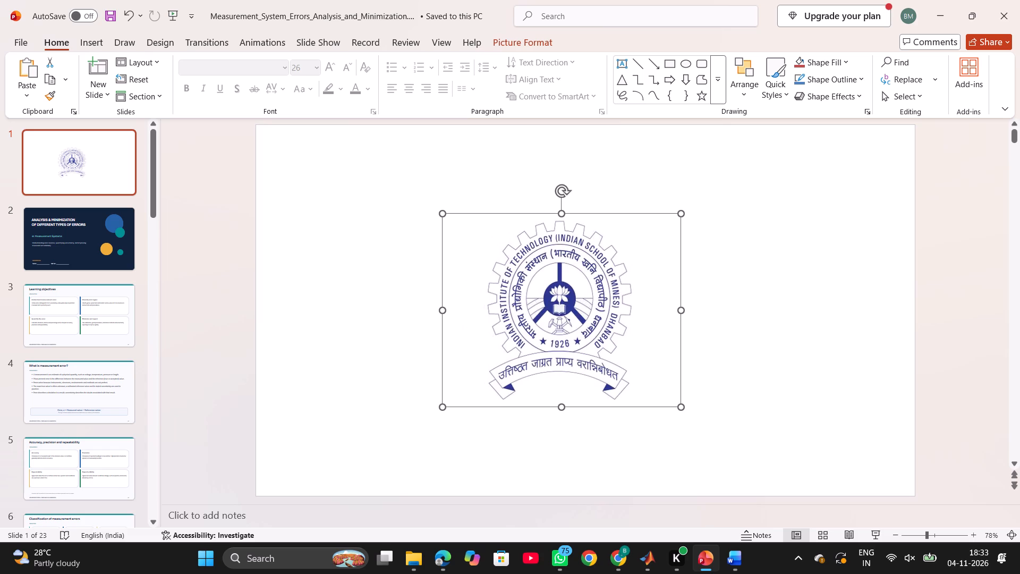
left_click_drag(568, 308, 567, 221)
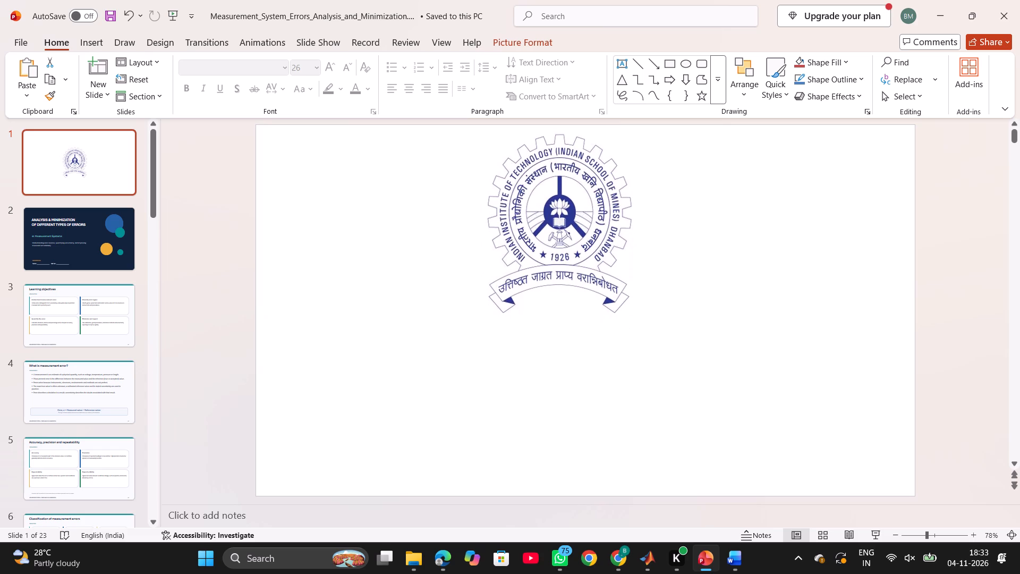
left_click_drag(567, 221, 568, 218)
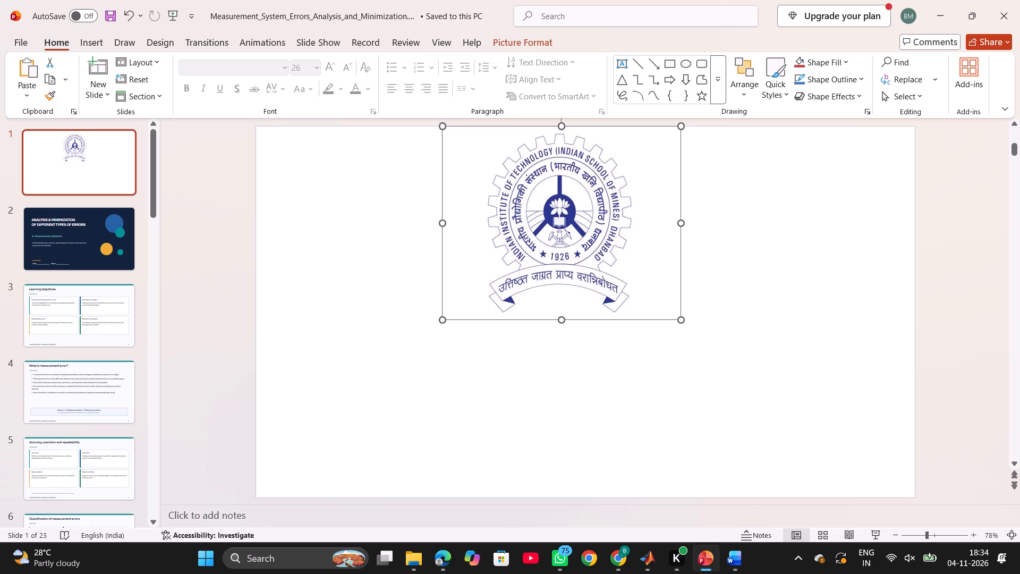
scroll(448, 290, "down", 3)
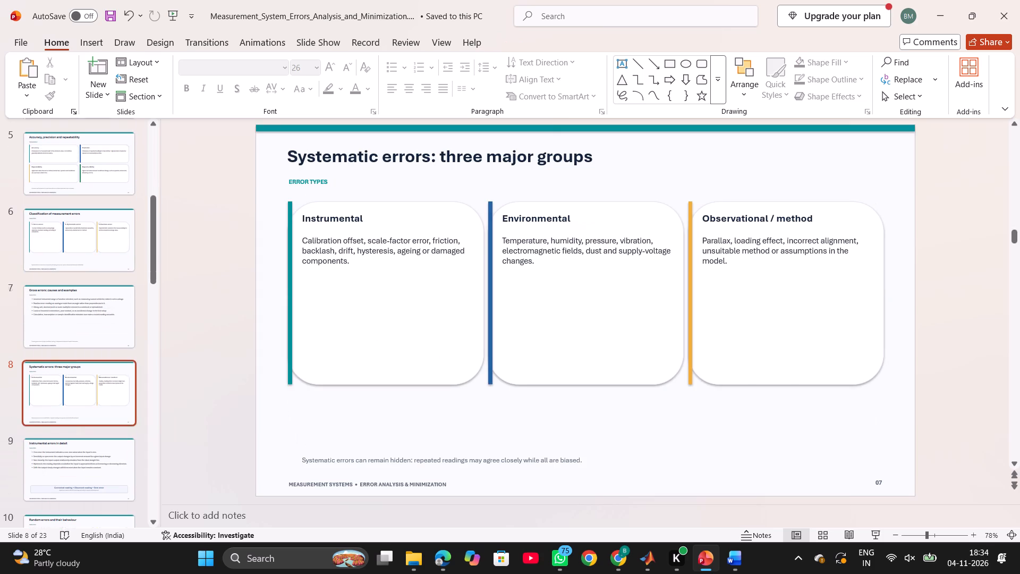
scroll(448, 290, "up", 6)
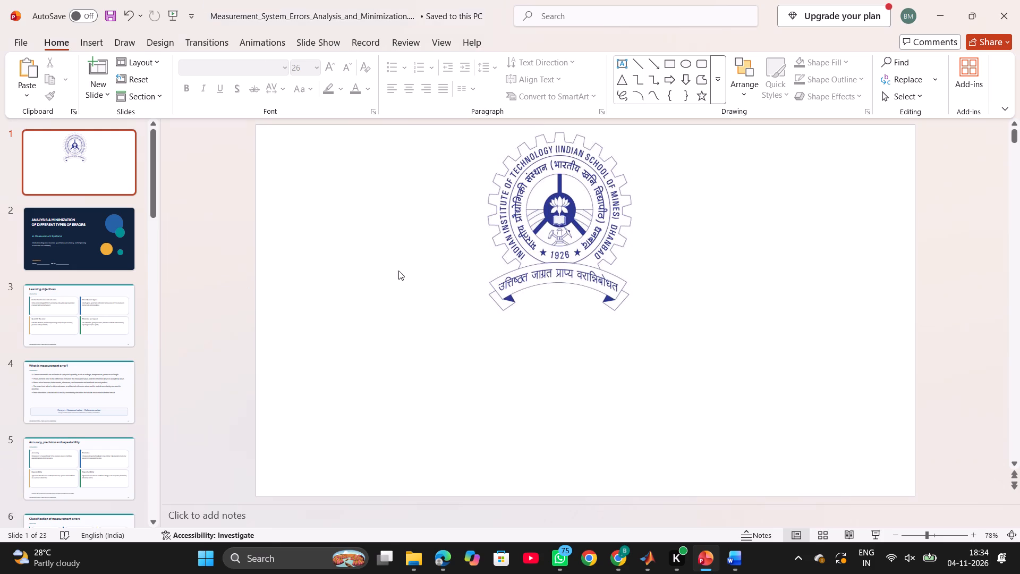
Switch to the term paper in Word and copy its cover text from "THESIS REPORT ON" through the course line ending "(NECE201)".
left_click(599, 125)
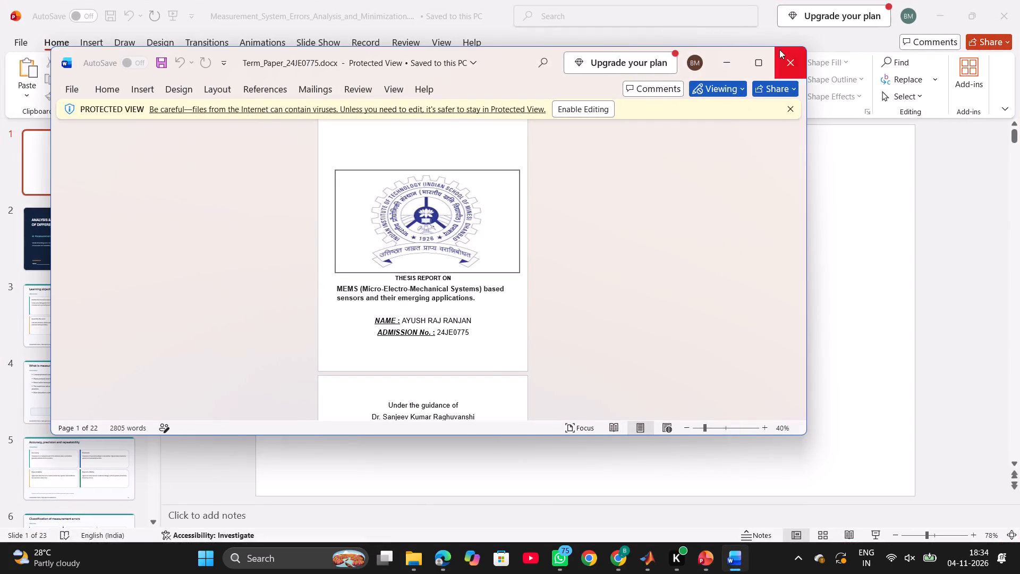
left_click(763, 58)
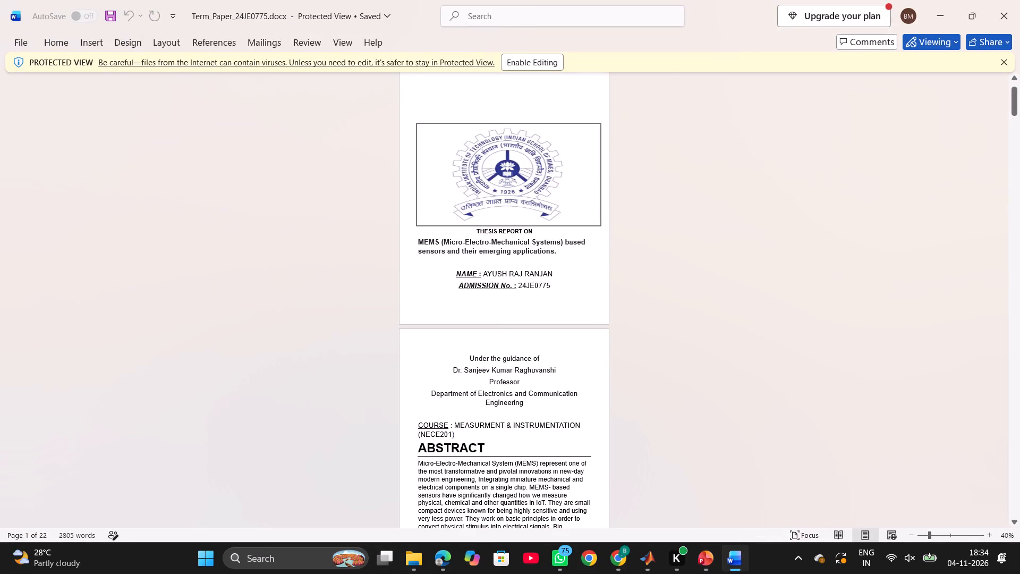
scroll(475, 302, "up", 1, "ctrl")
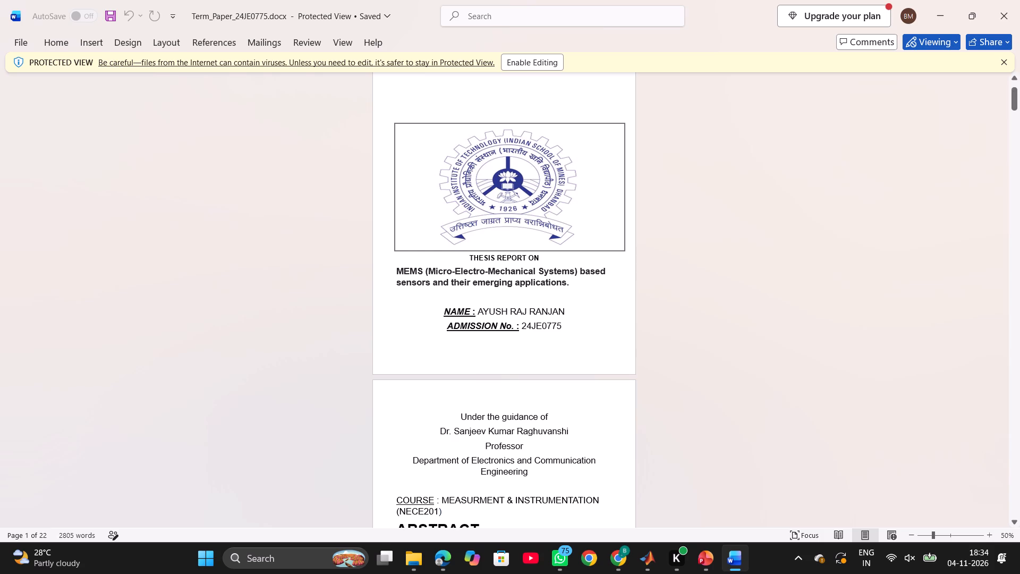
left_click_drag(464, 256, 473, 256)
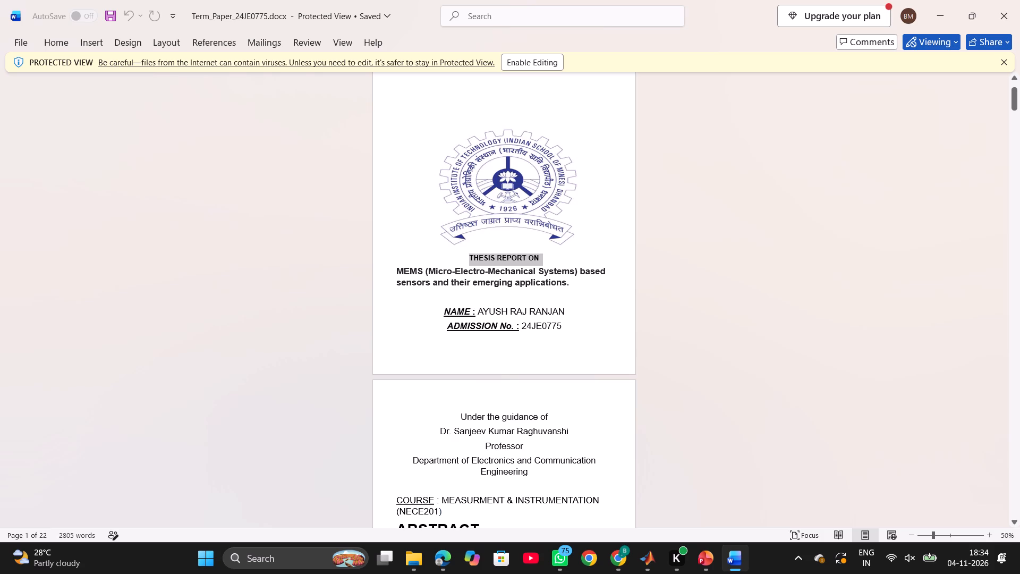
left_click_drag(473, 256, 545, 438)
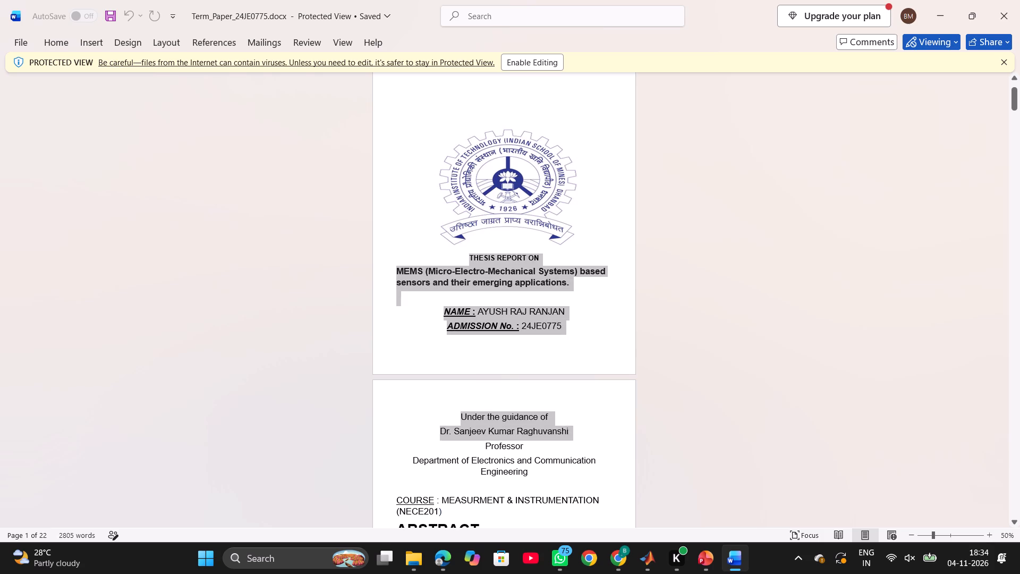
left_click_drag(545, 438, 469, 237)
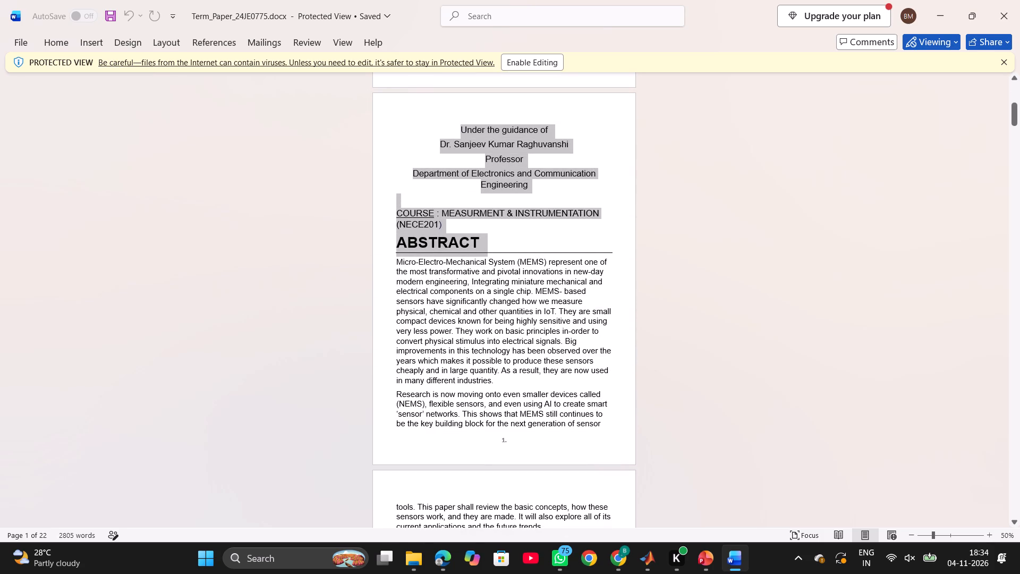
left_click_drag(469, 237, 465, 224)
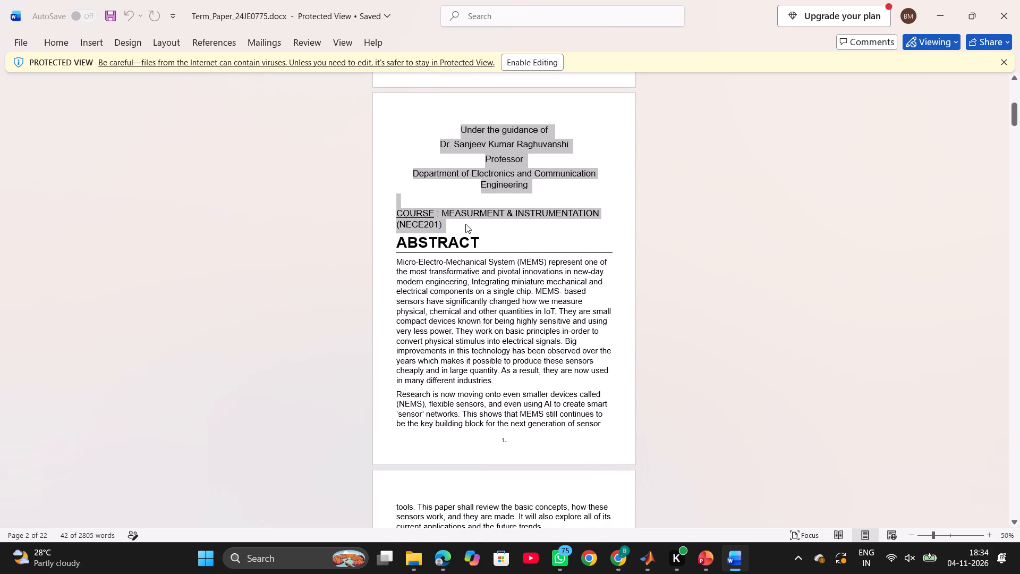
key("ctrl+c")
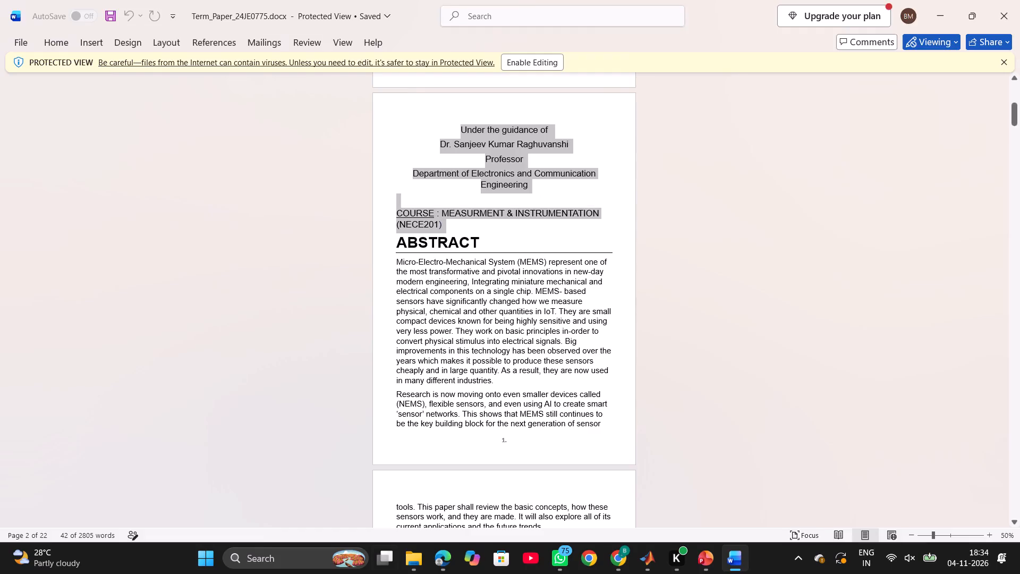
Switch back to the presentation in PowerPoint and paste the copied cover text into a new text box below the emblem on slide 1.
left_click(559, 133)
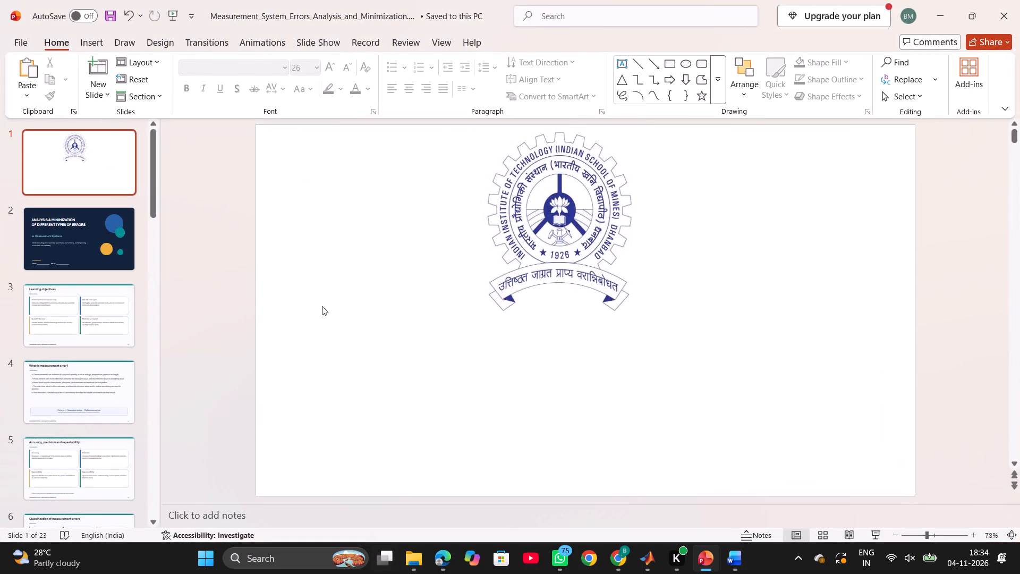
left_click(352, 325)
double_click(363, 325)
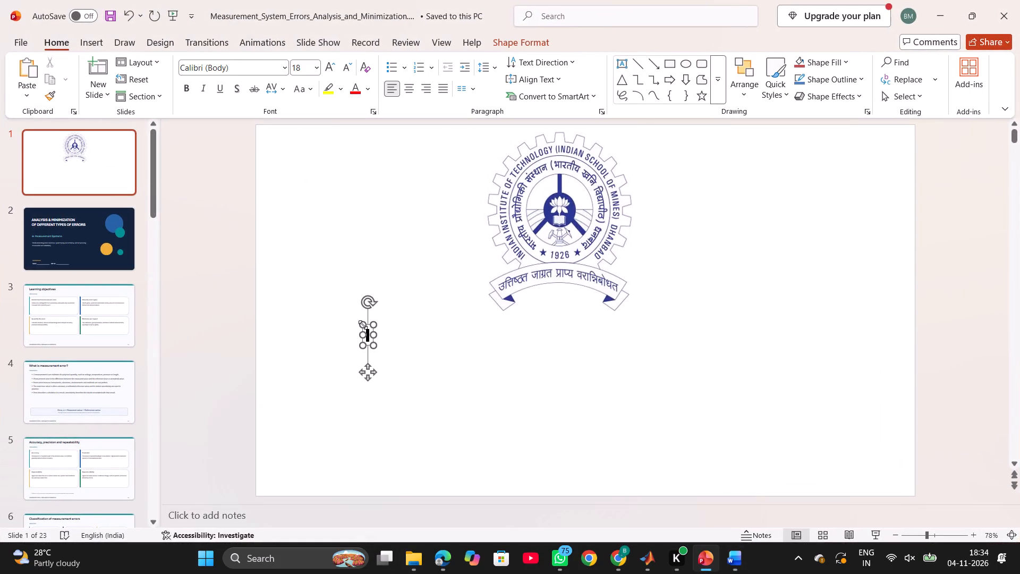
left_click(371, 333)
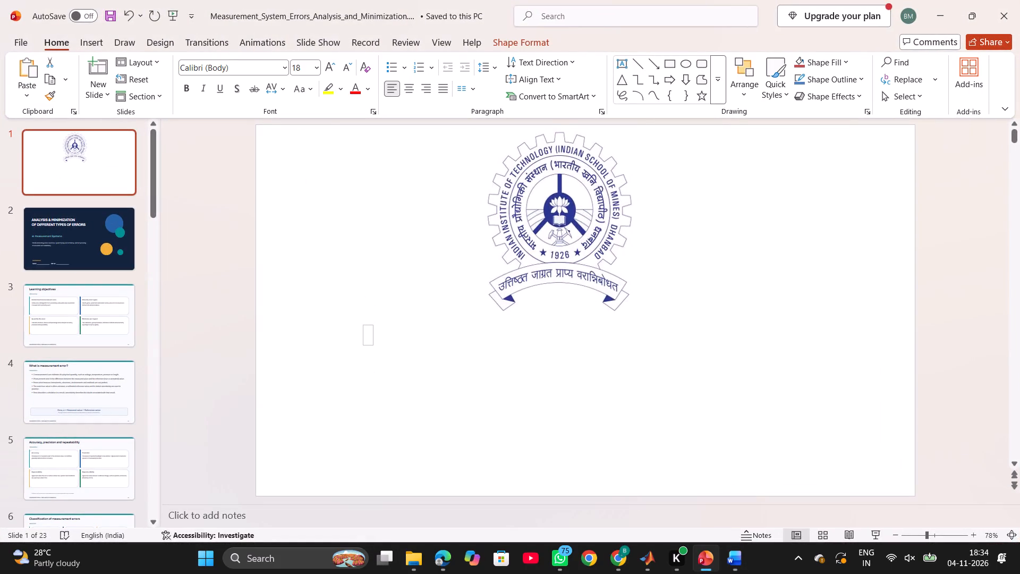
left_click_drag(371, 332, 358, 315)
left_click_drag(358, 315, 358, 317)
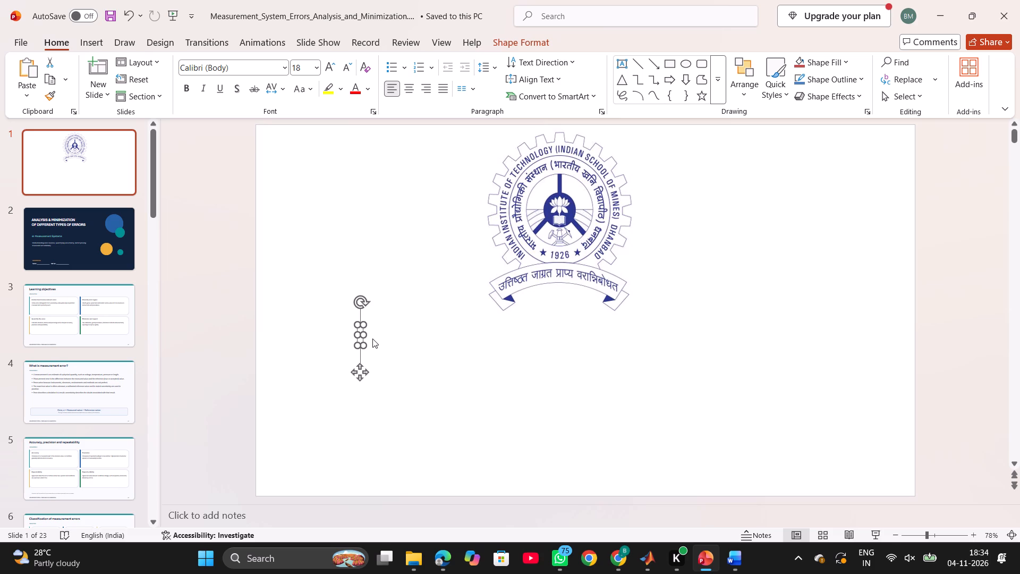
key("ctrl+v")
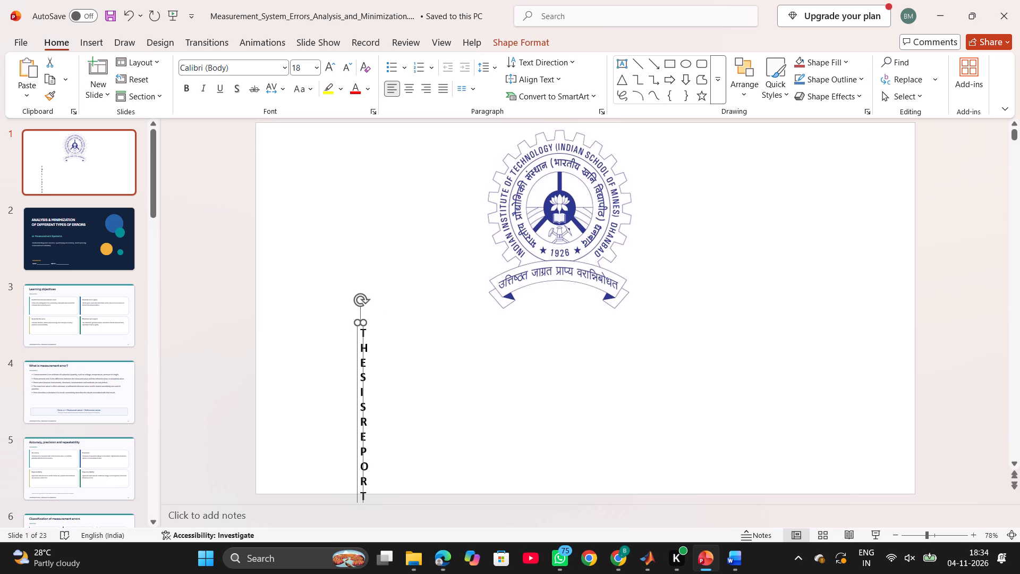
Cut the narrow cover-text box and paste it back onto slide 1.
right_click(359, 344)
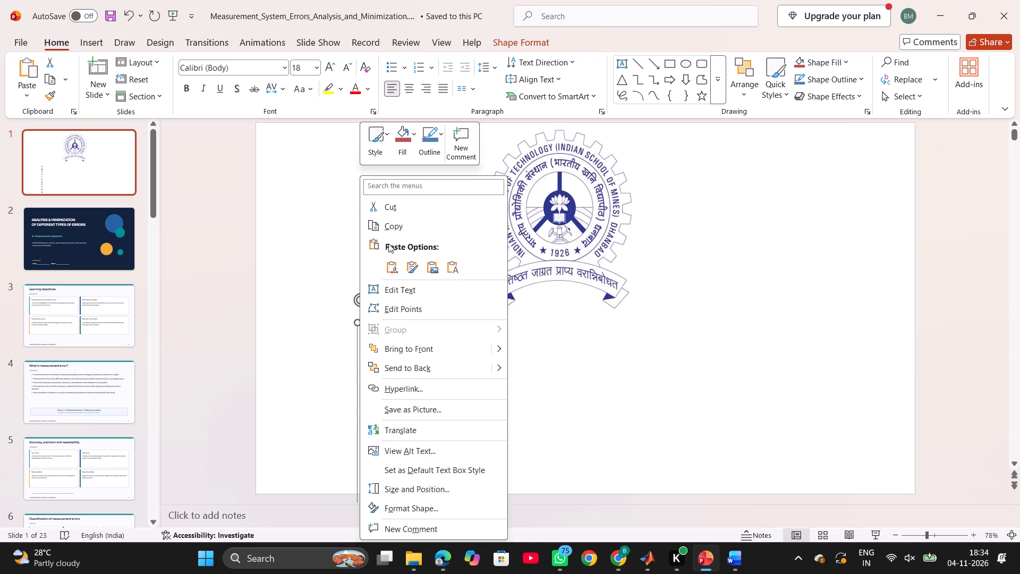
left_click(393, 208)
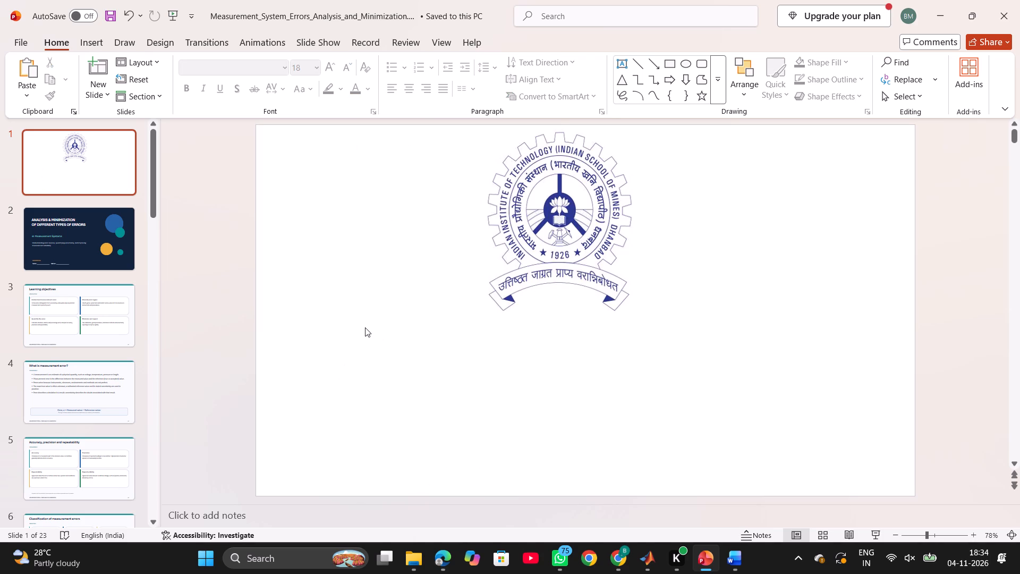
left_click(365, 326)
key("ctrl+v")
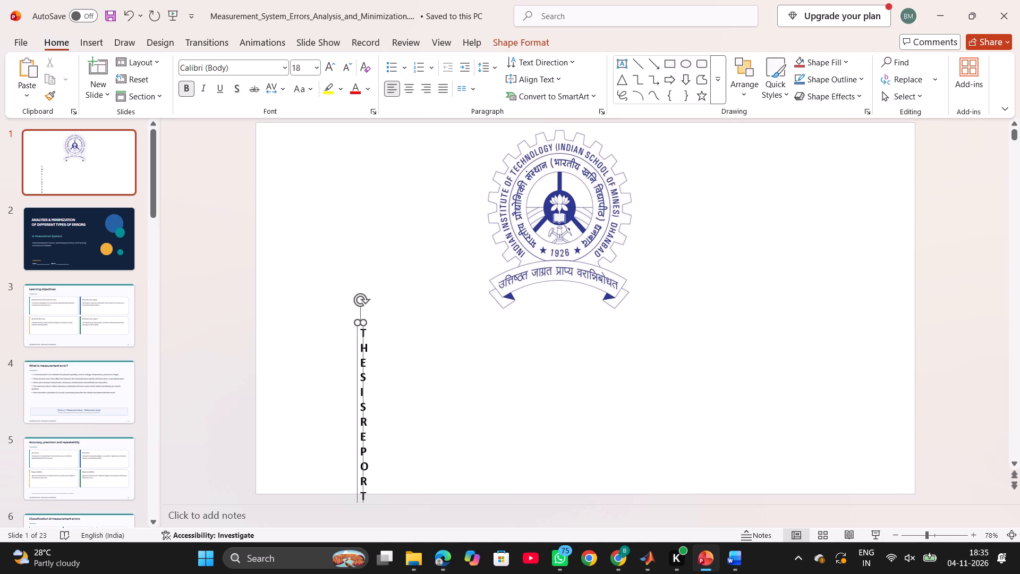
Look through the full length of the pasted cover-text column on slide 1.
left_click(360, 299)
double_click(363, 300)
left_click_drag(363, 300, 362, 337)
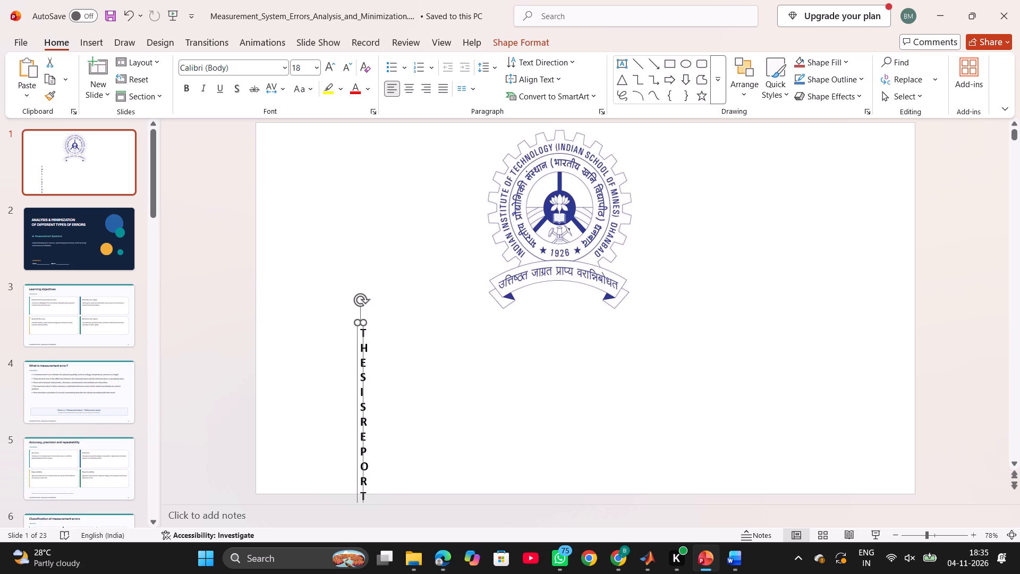
double_click(362, 337)
scroll(356, 402, "down", 3)
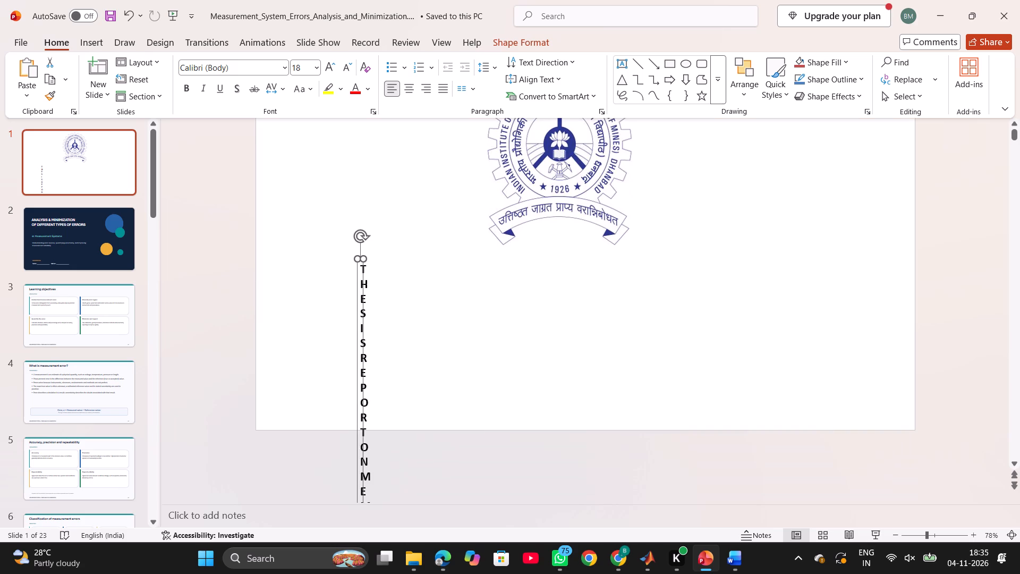
scroll(356, 402, "down", 9)
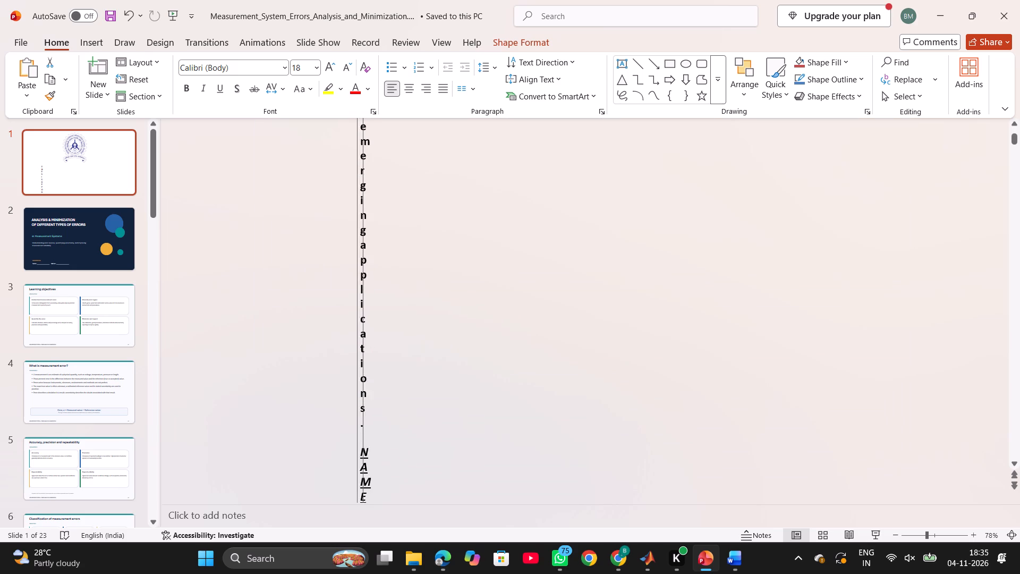
scroll(356, 402, "down", 8)
scroll(356, 402, "up", 1)
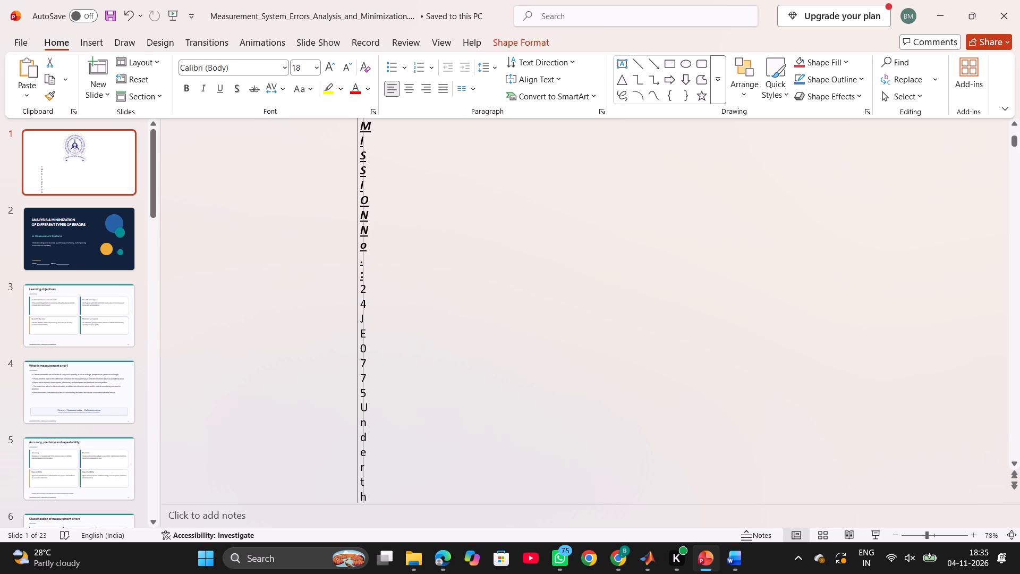
scroll(356, 402, "up", 3)
scroll(356, 402, "down", 20)
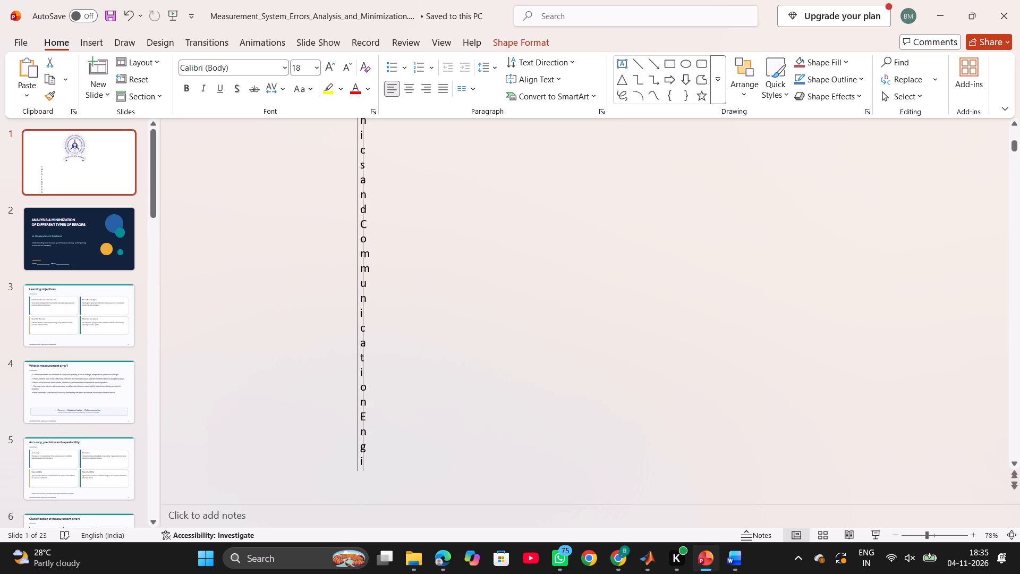
scroll(356, 402, "down", 12)
scroll(356, 402, "up", 2)
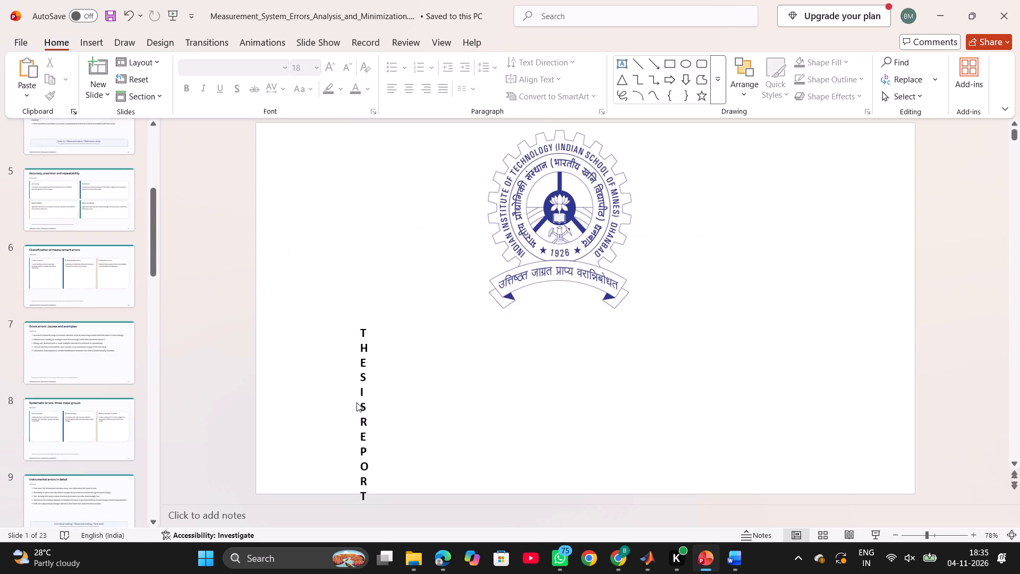
scroll(356, 402, "down", 1)
Widen the cover-text box almost to the slide's right edge and lower its top edge to just below the emblem.
left_click(368, 384)
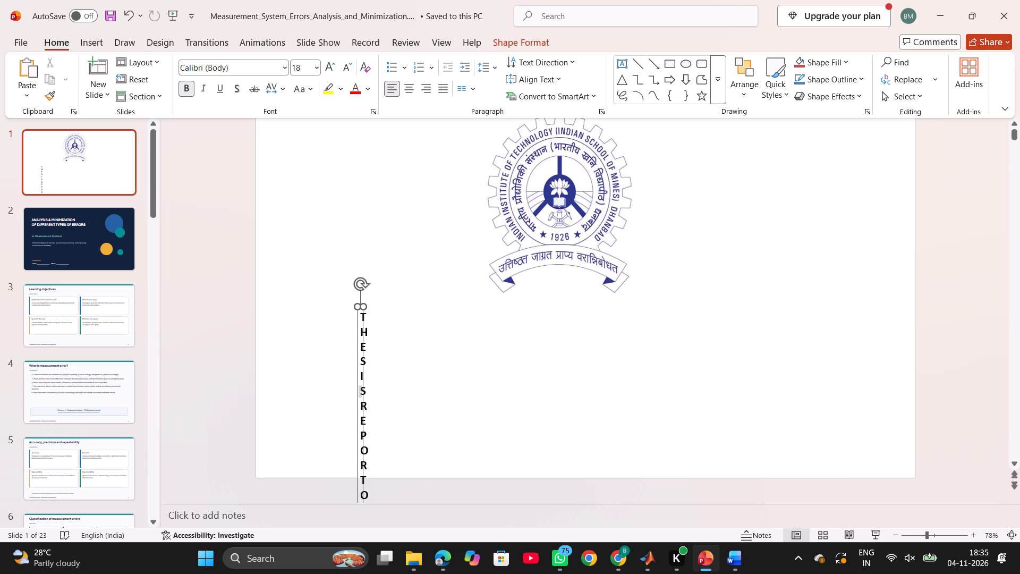
left_click_drag(367, 307, 475, 225)
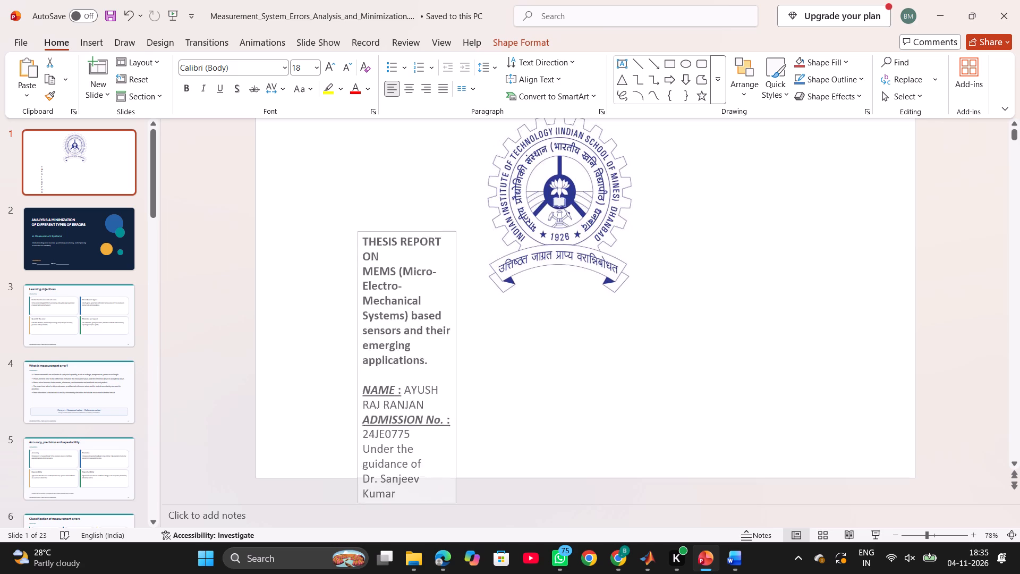
left_click_drag(475, 225, 627, 191)
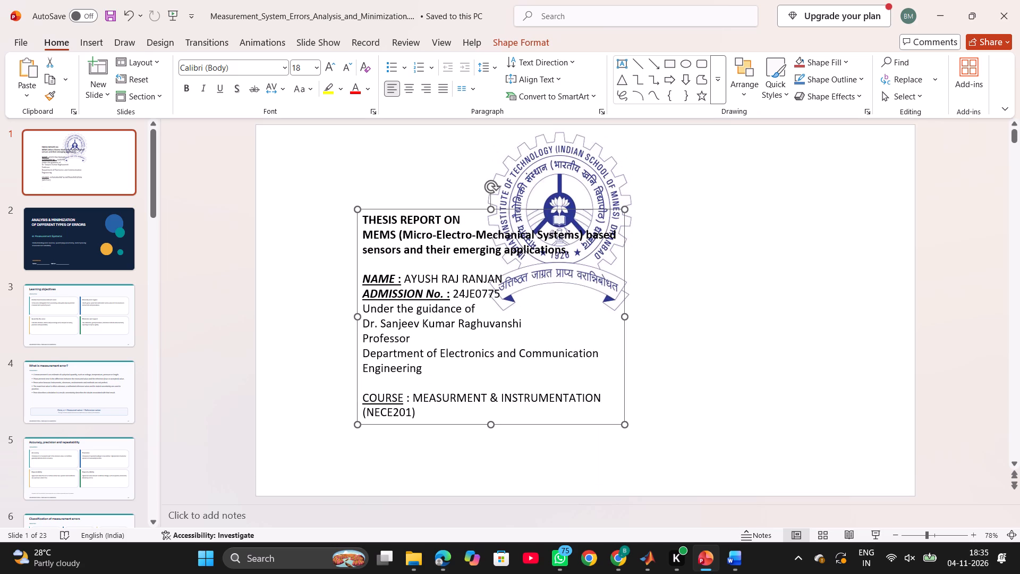
left_click_drag(625, 212, 746, 215)
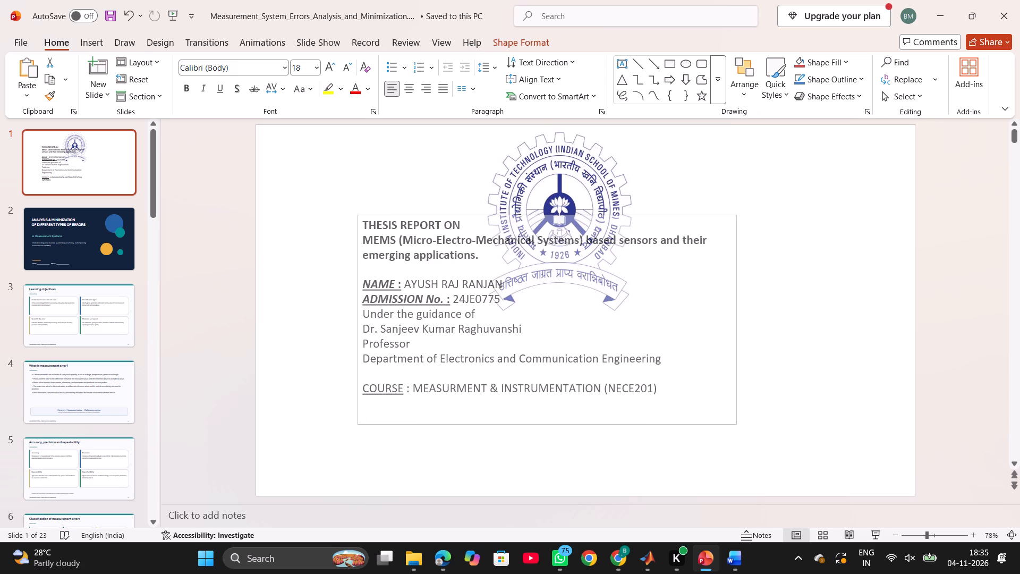
left_click_drag(746, 215, 943, 237)
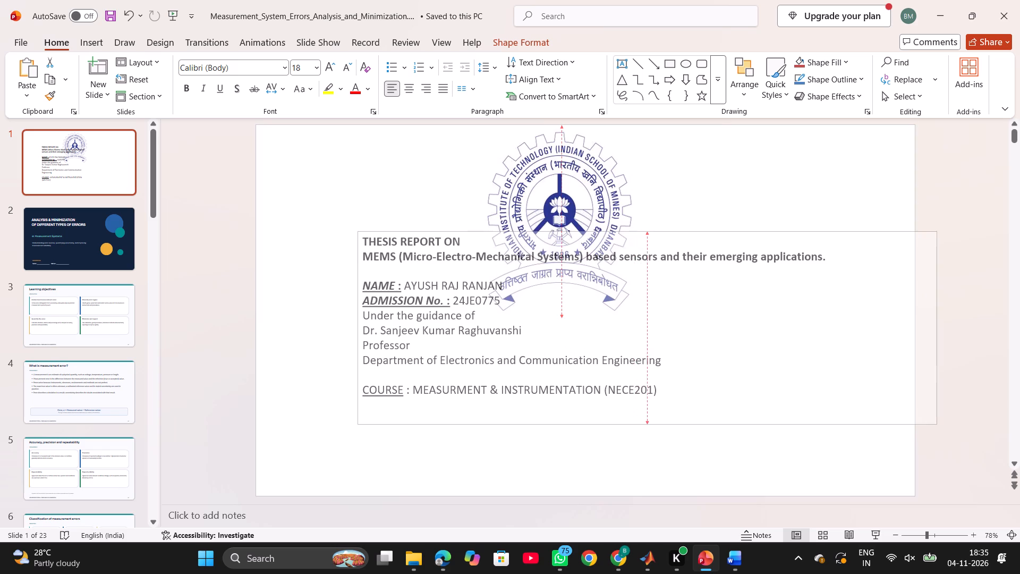
left_click_drag(943, 237, 887, 316)
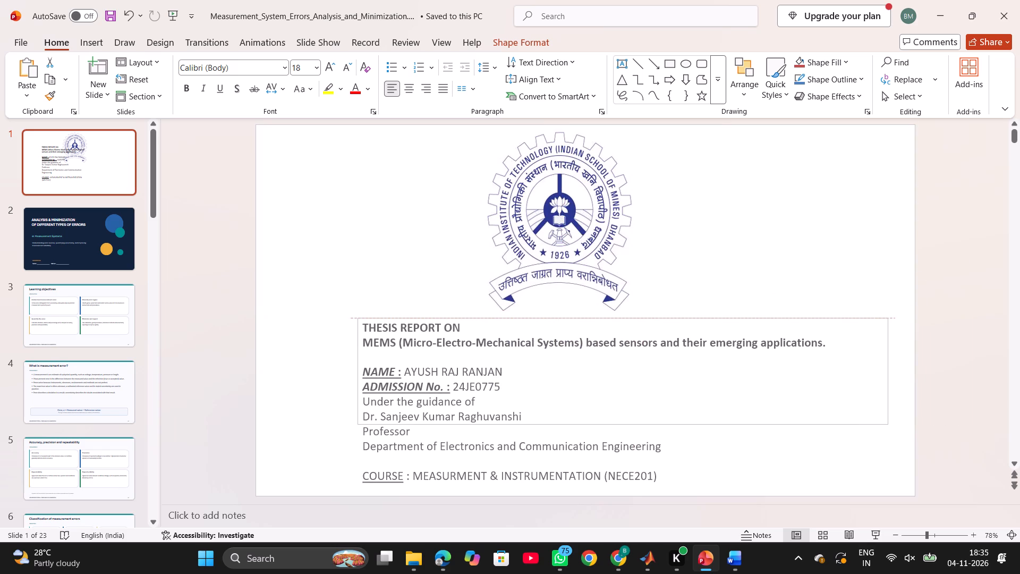
left_click_drag(887, 316, 883, 308)
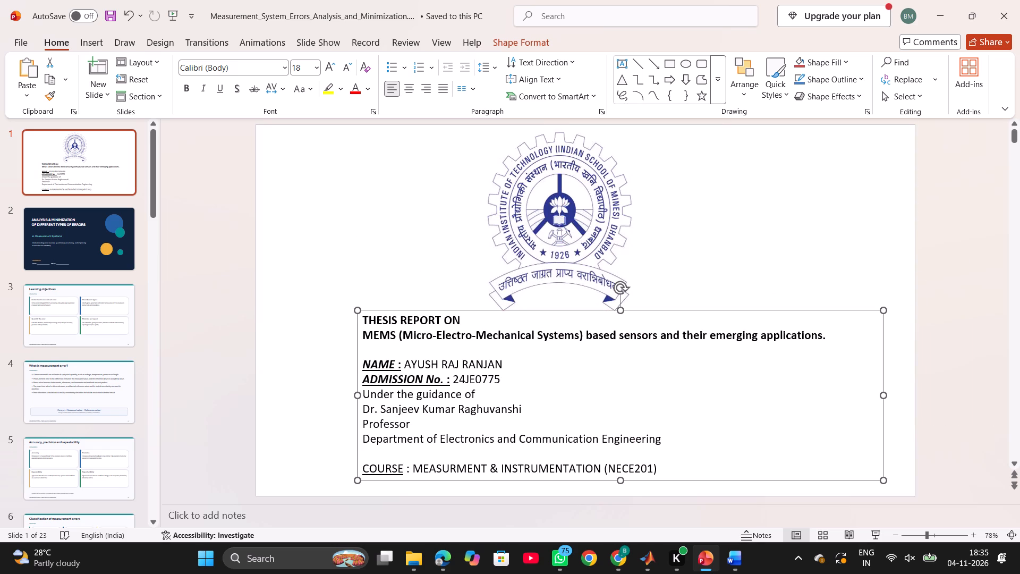
Replace the student name after "NAME :" with the presenter's own name, keeping the admission number on its own line.
left_click_drag(508, 365, 415, 366)
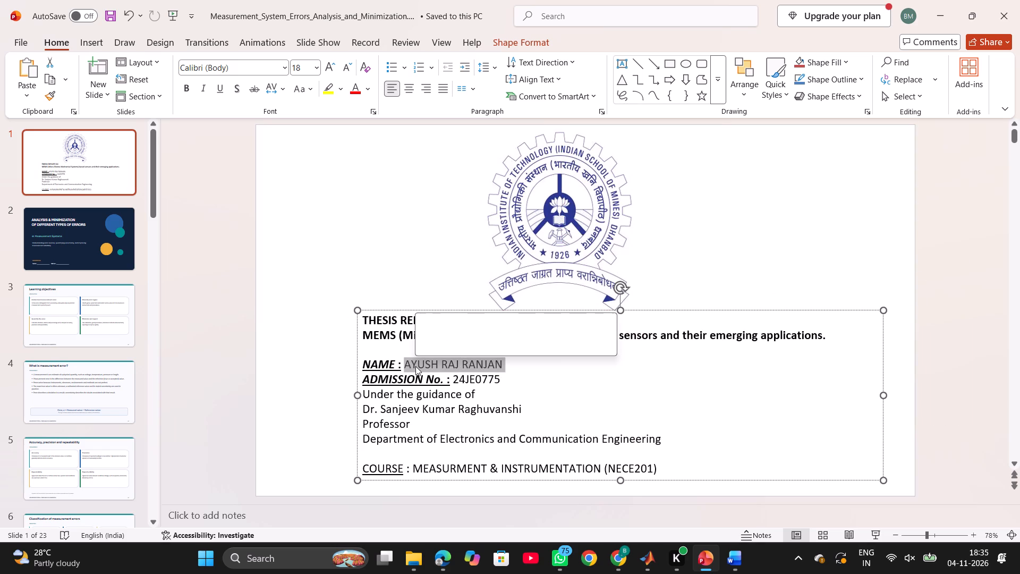
key("BackSpace")
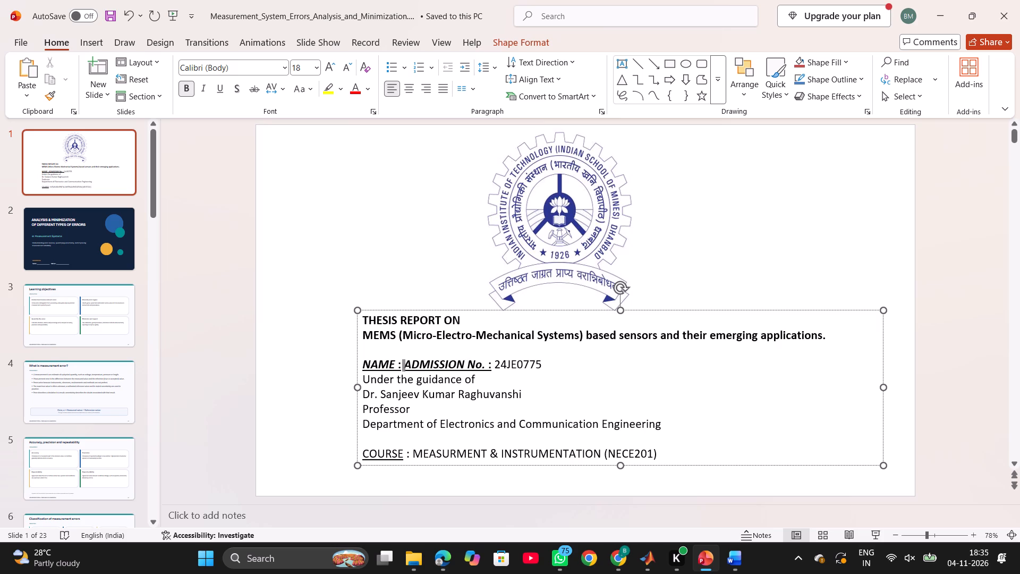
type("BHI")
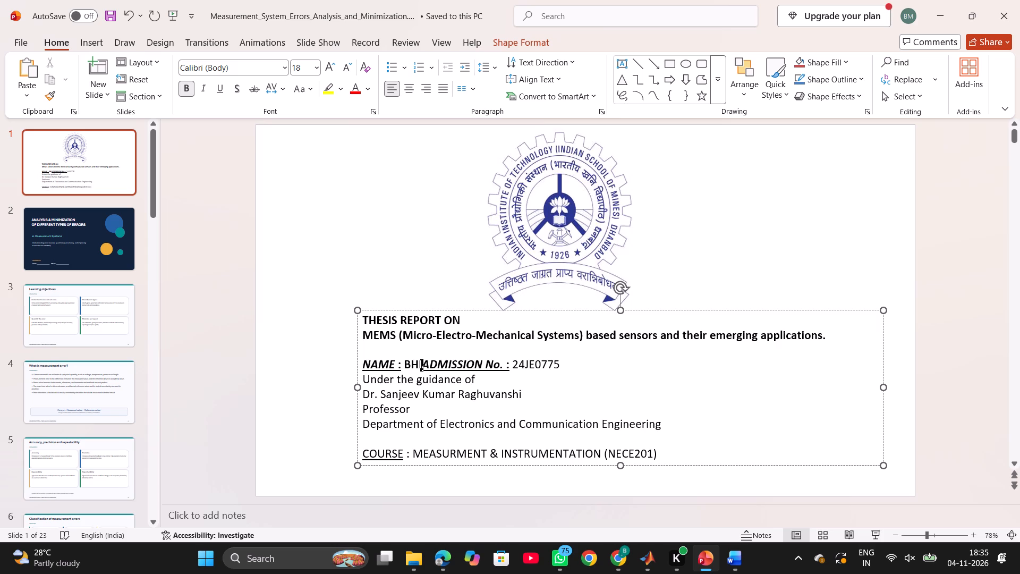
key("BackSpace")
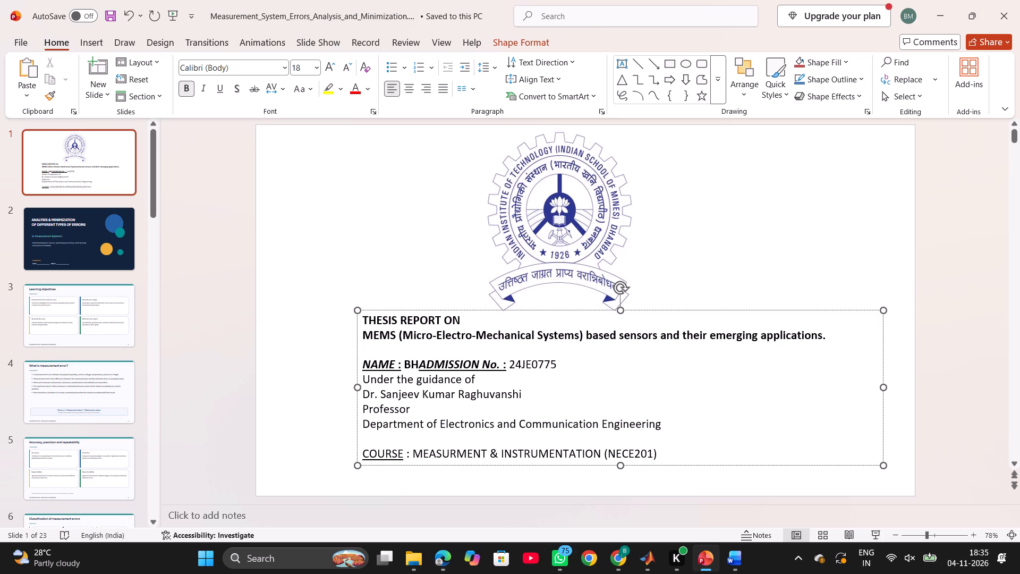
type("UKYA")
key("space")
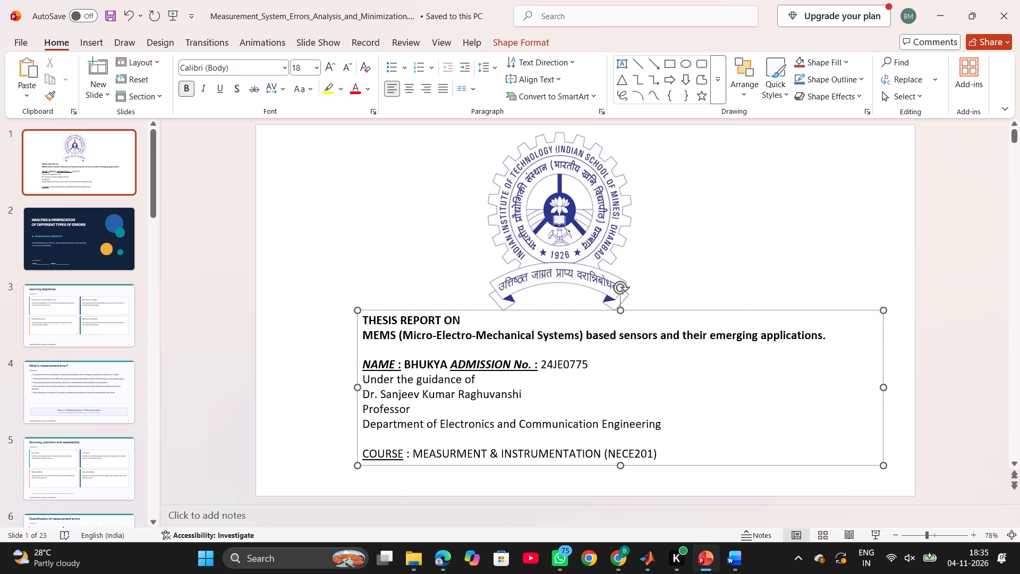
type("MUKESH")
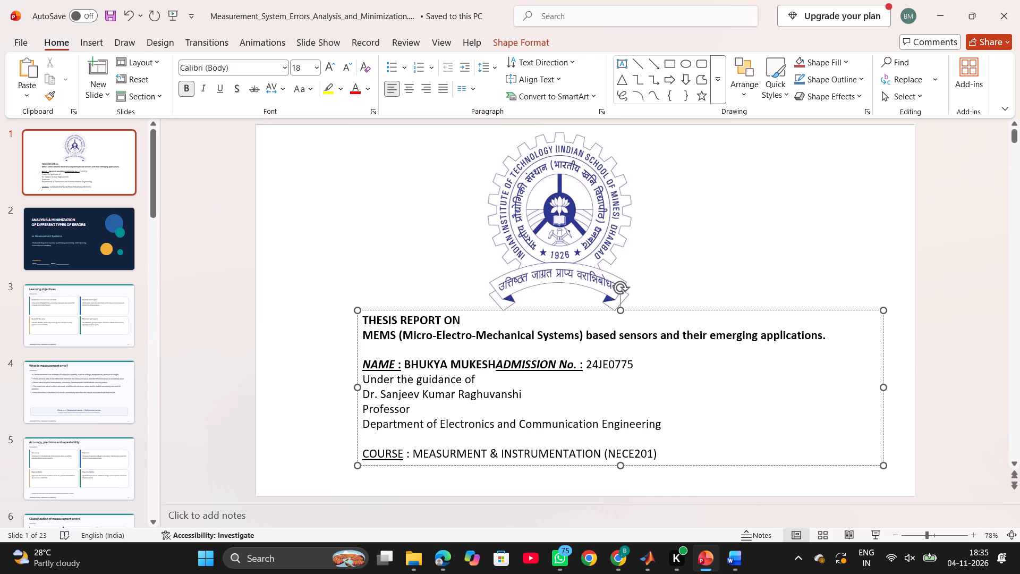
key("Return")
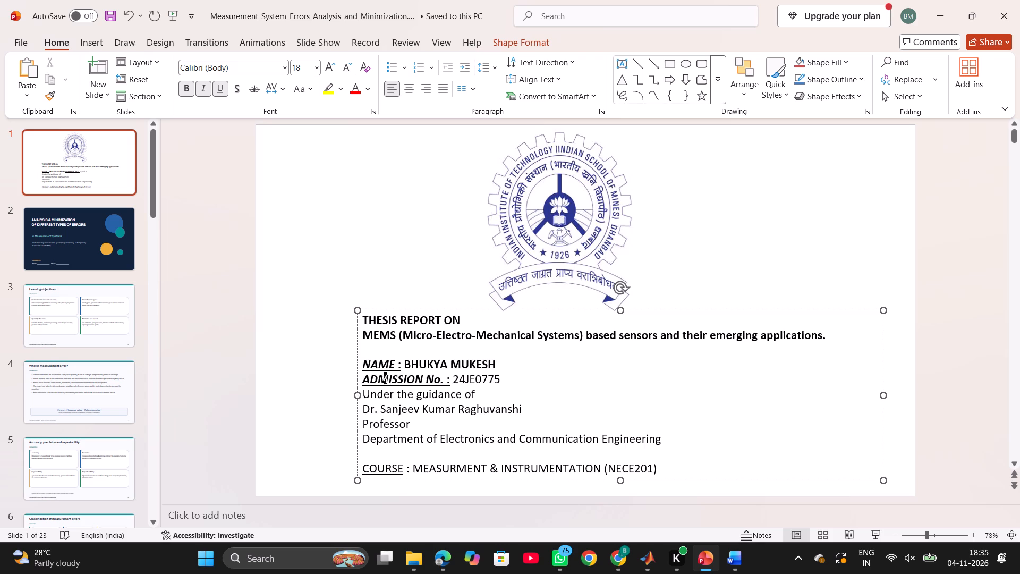
Replace the admission number with the presenter's own, keeping "Under the guidance of" on a separate line.
left_click_drag(505, 381, 458, 384)
key("BackSpace")
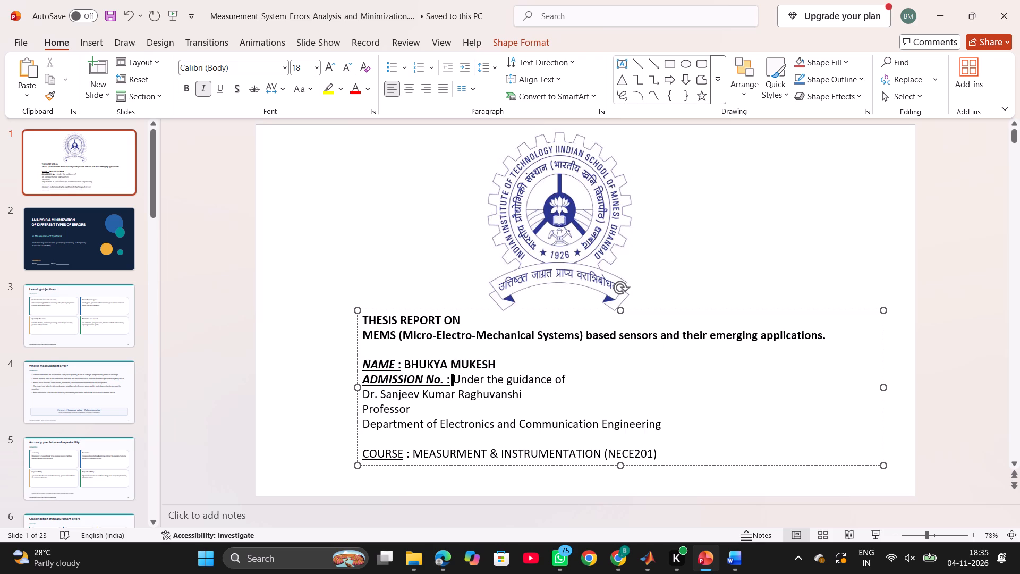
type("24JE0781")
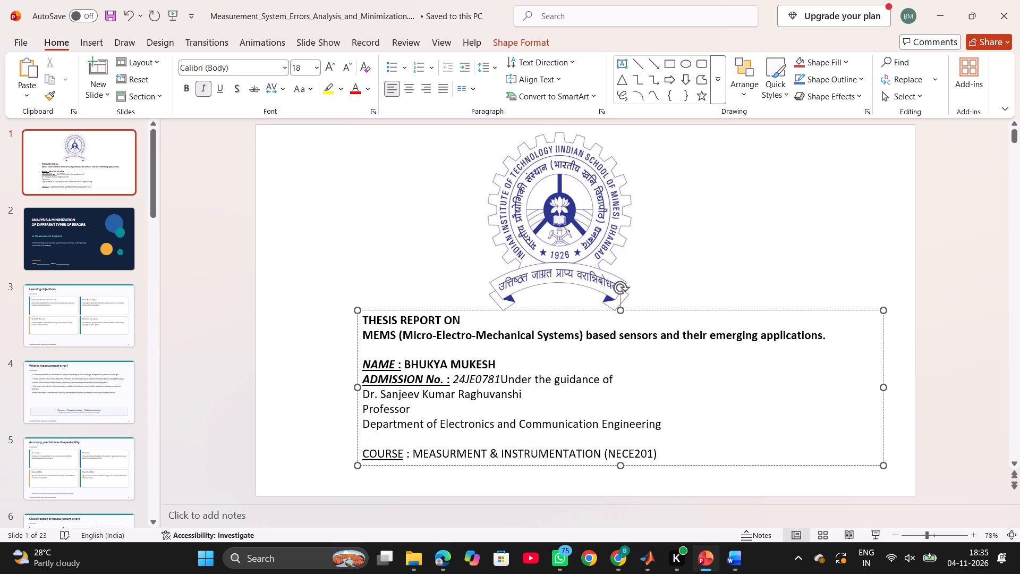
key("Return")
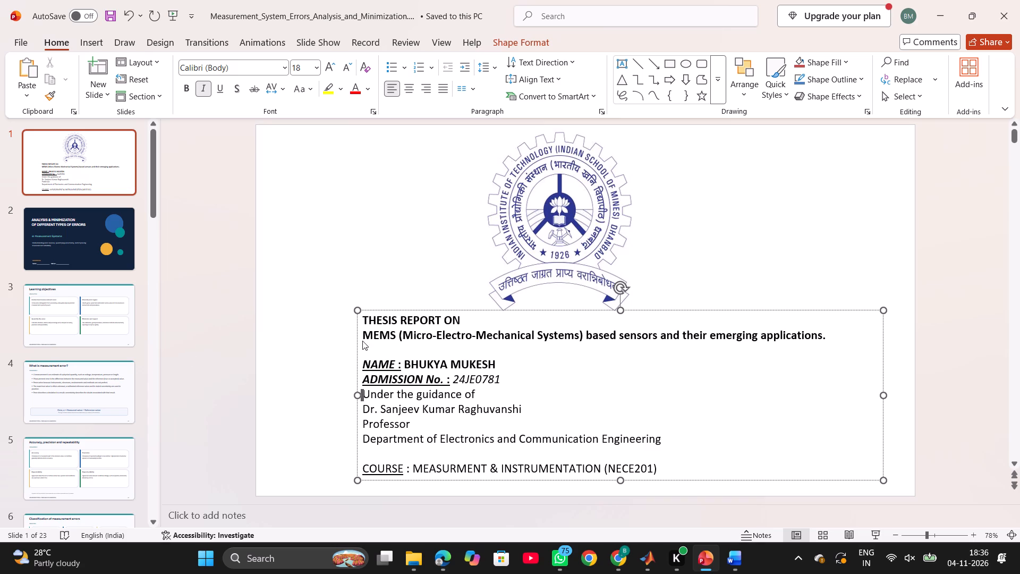
Select the complete two-line title text on slide 2, the one about analysis and minimization of errors.
scroll(294, 320, "down", 1)
scroll(294, 320, "up", 2)
key("Right")
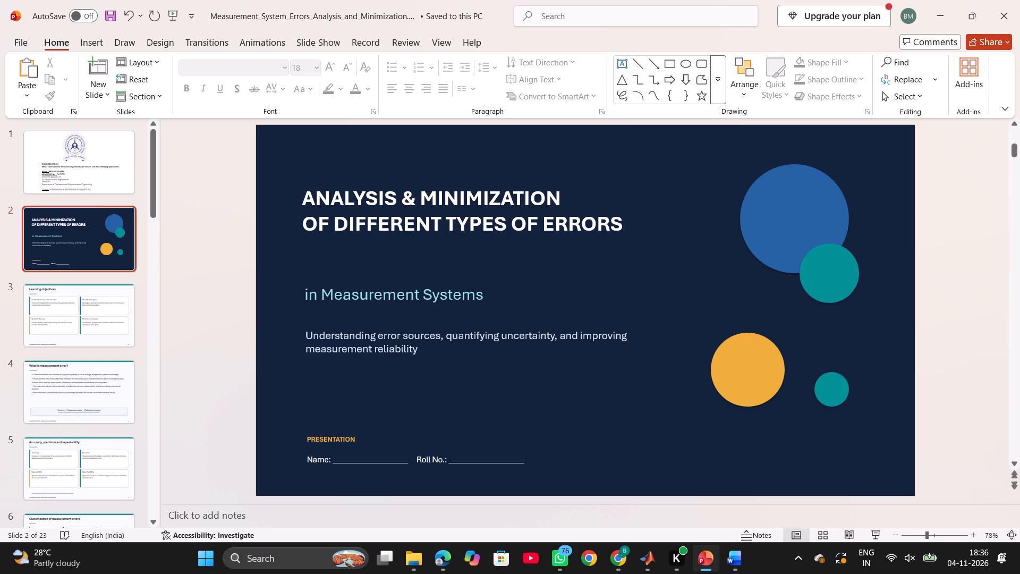
left_click_drag(304, 197, 359, 211)
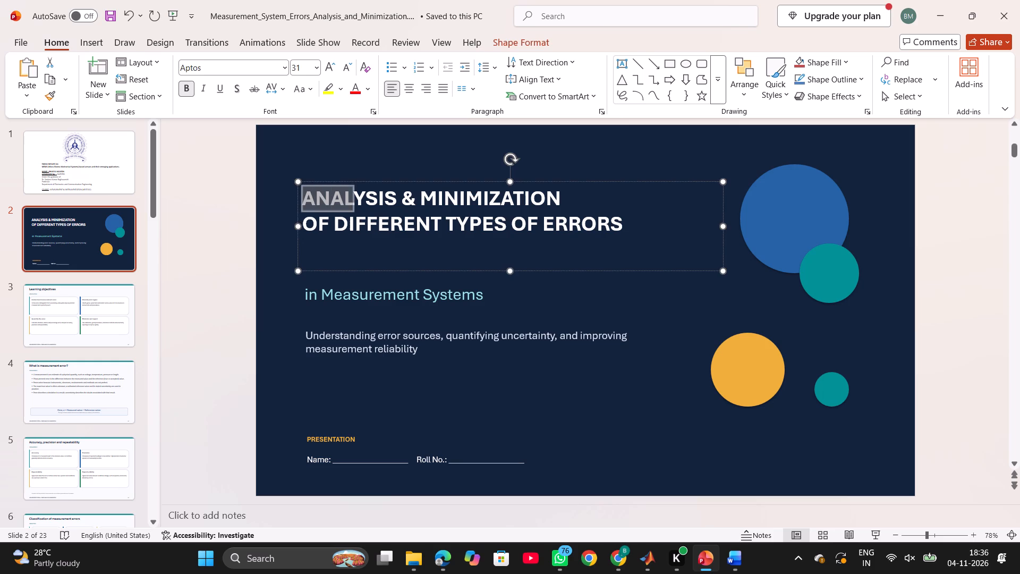
left_click_drag(359, 211, 496, 228)
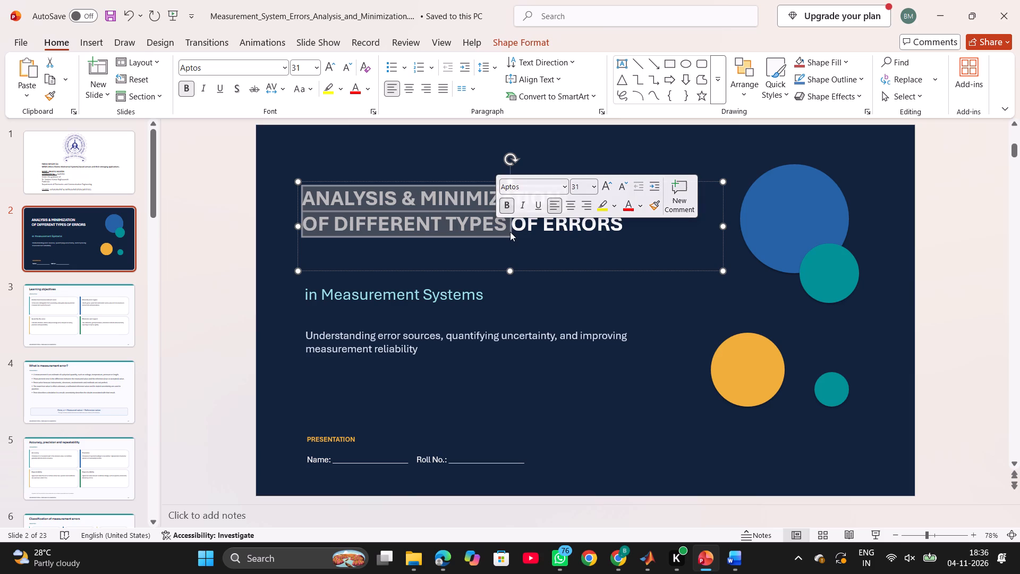
left_click_drag(510, 232, 656, 231)
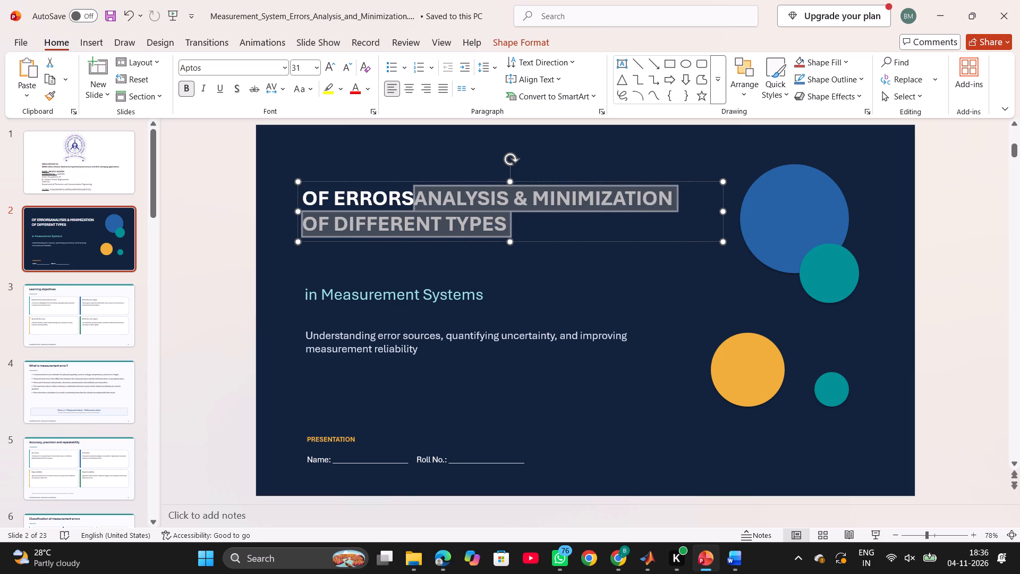
left_click(541, 306)
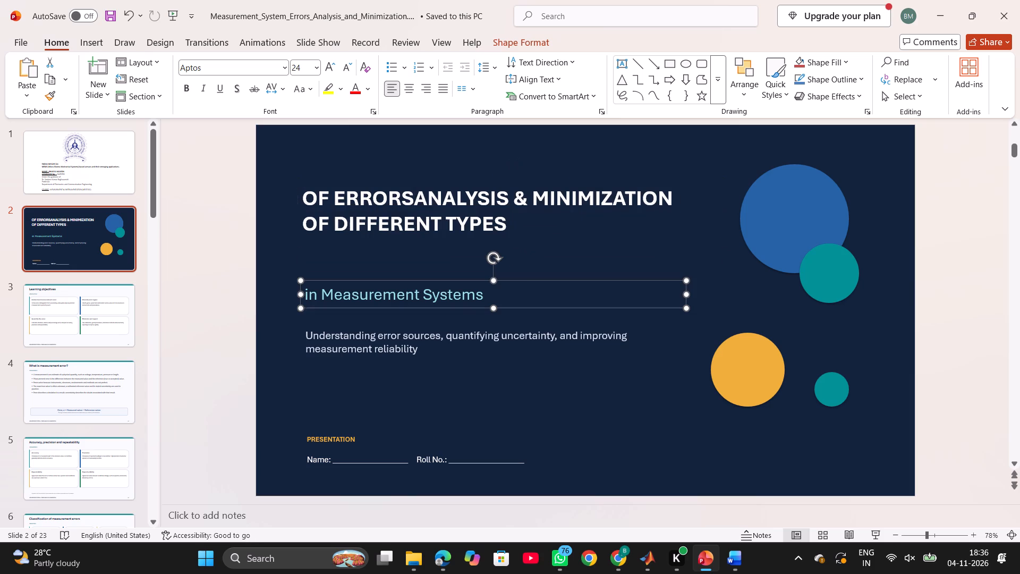
left_click_drag(550, 225, 530, 227)
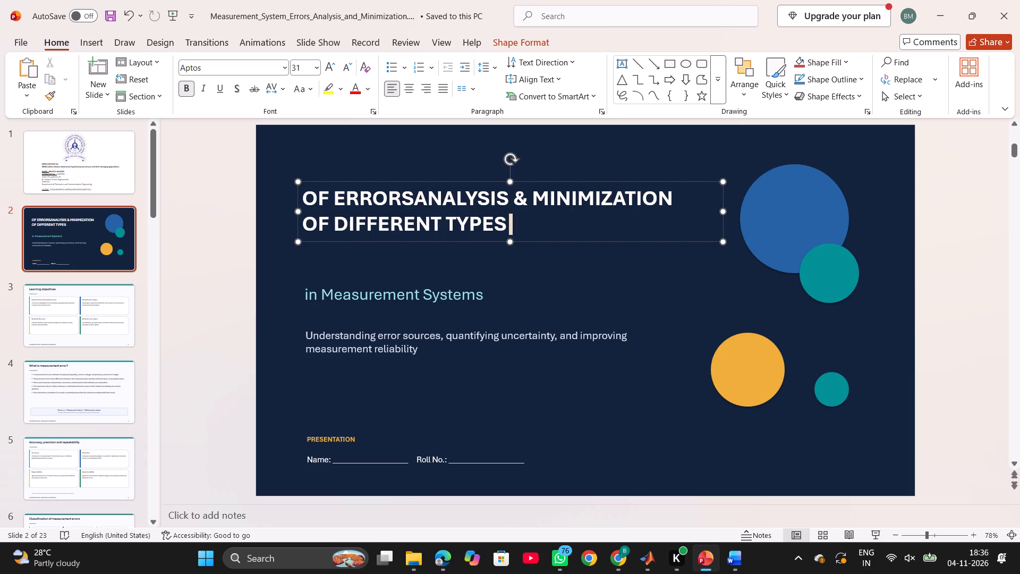
left_click_drag(530, 227, 514, 230)
left_click(514, 230)
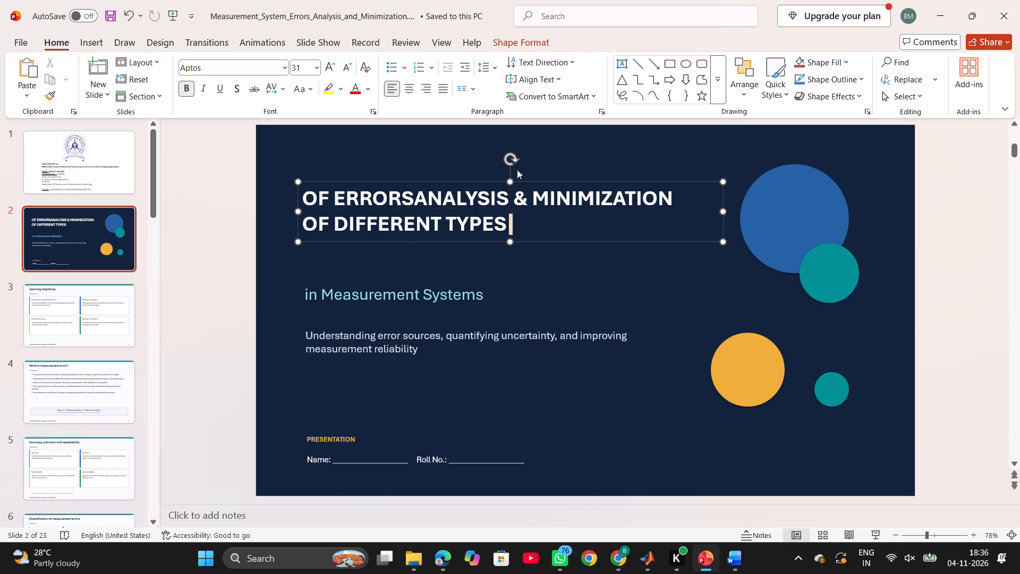
left_click(515, 162)
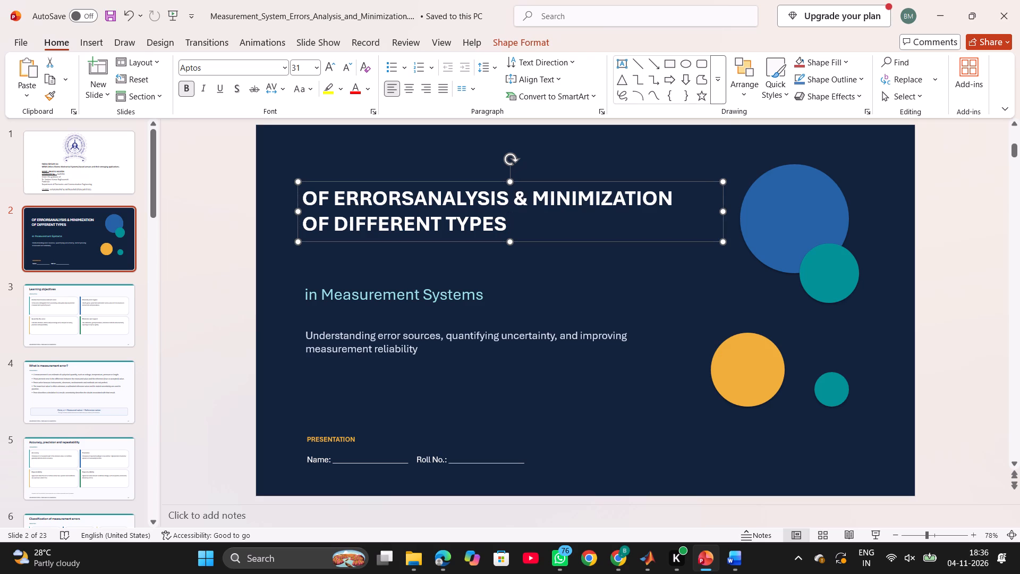
double_click(508, 158)
left_click_drag(516, 220, 304, 182)
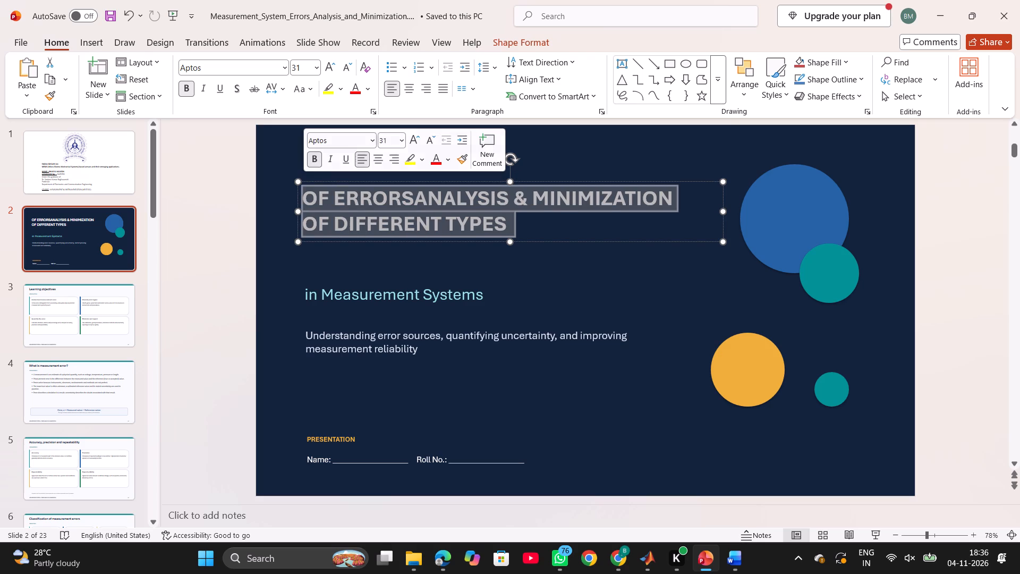
Move the cover-text box on slide 1 slightly to the left, keeping its top edge just below the emblem.
scroll(339, 186, "left", 1)
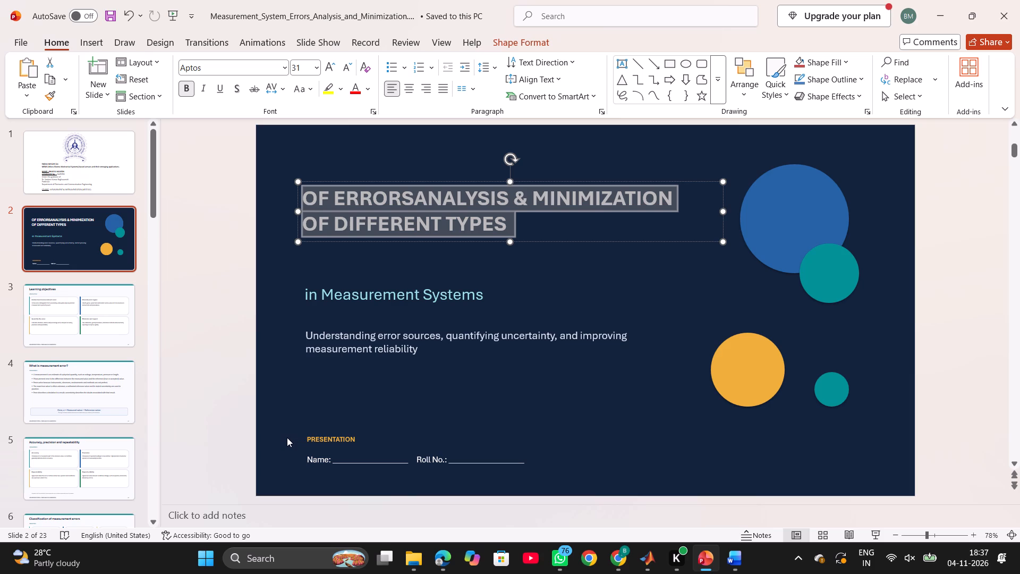
scroll(404, 411, "down", 2)
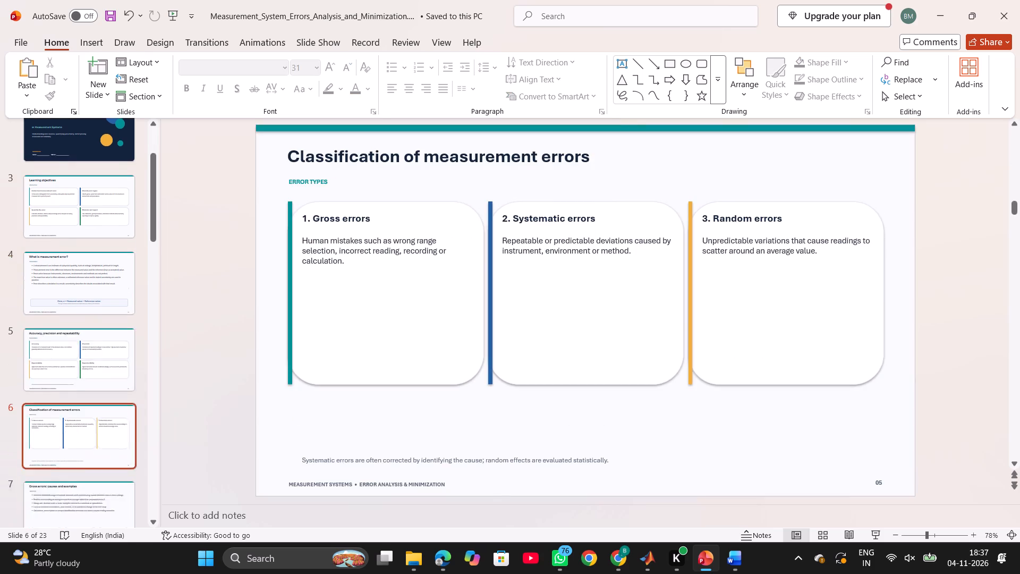
scroll(404, 411, "up", 6)
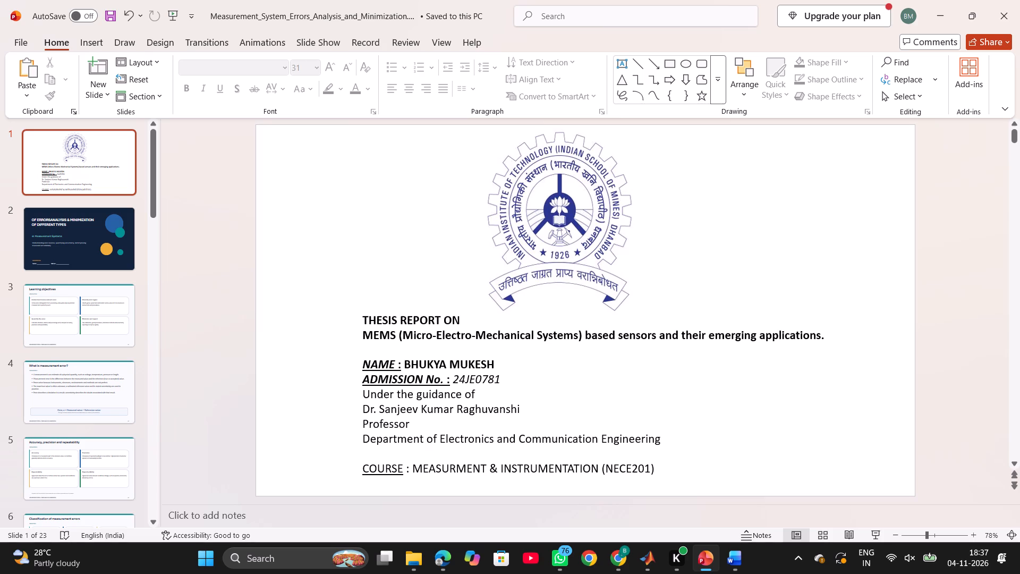
left_click_drag(361, 315, 355, 311)
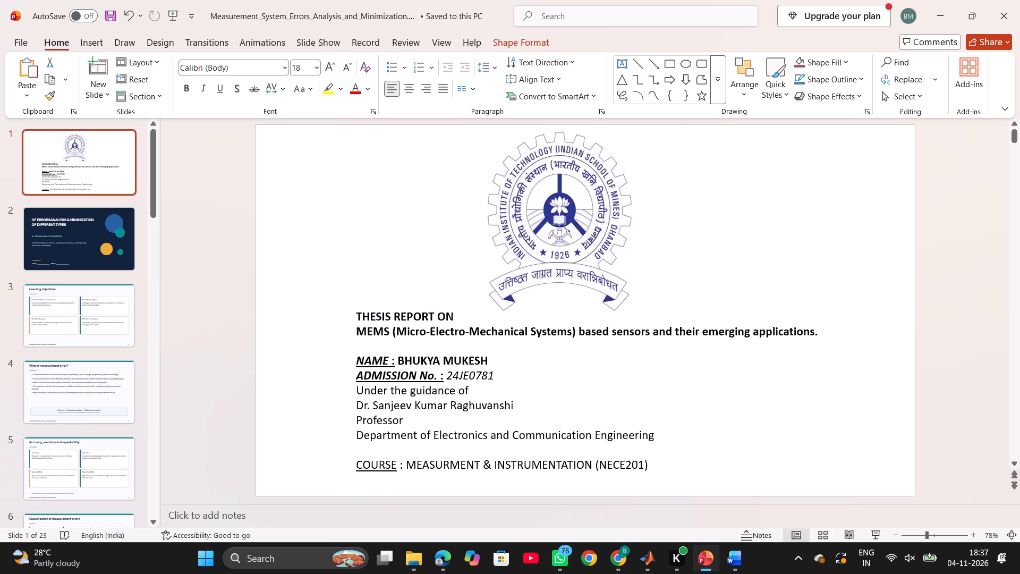
left_click_drag(355, 311, 350, 311)
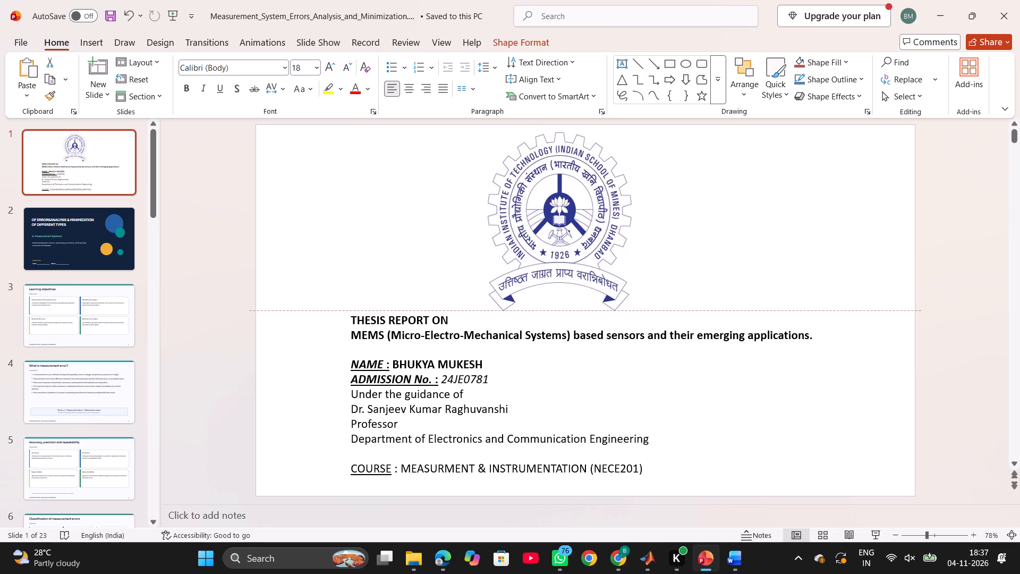
Delete the "THESIS REPORT ON" heading and the MEMS sensors title line from the cover text on slide 1.
left_click(361, 323)
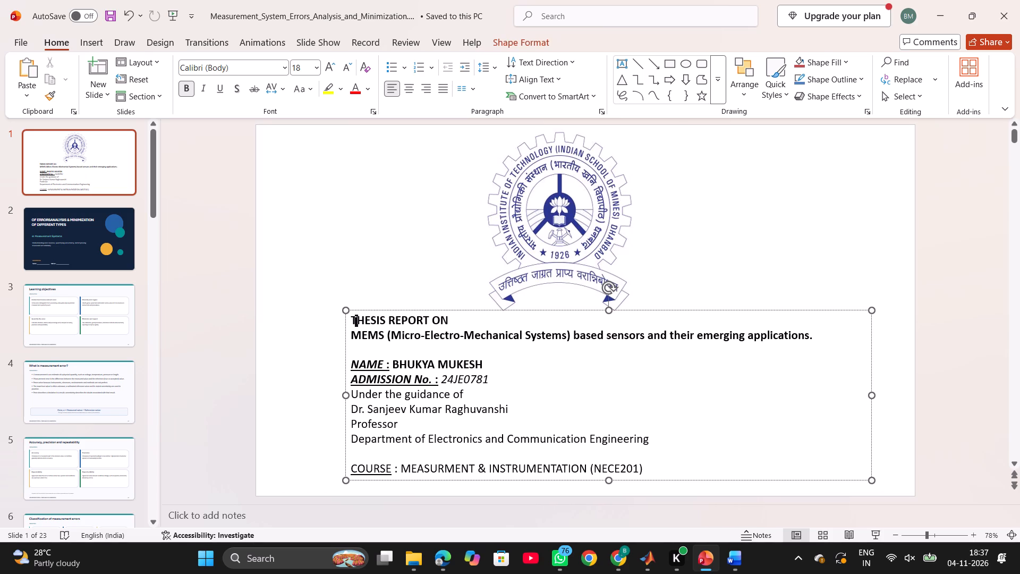
left_click_drag(353, 323, 412, 330)
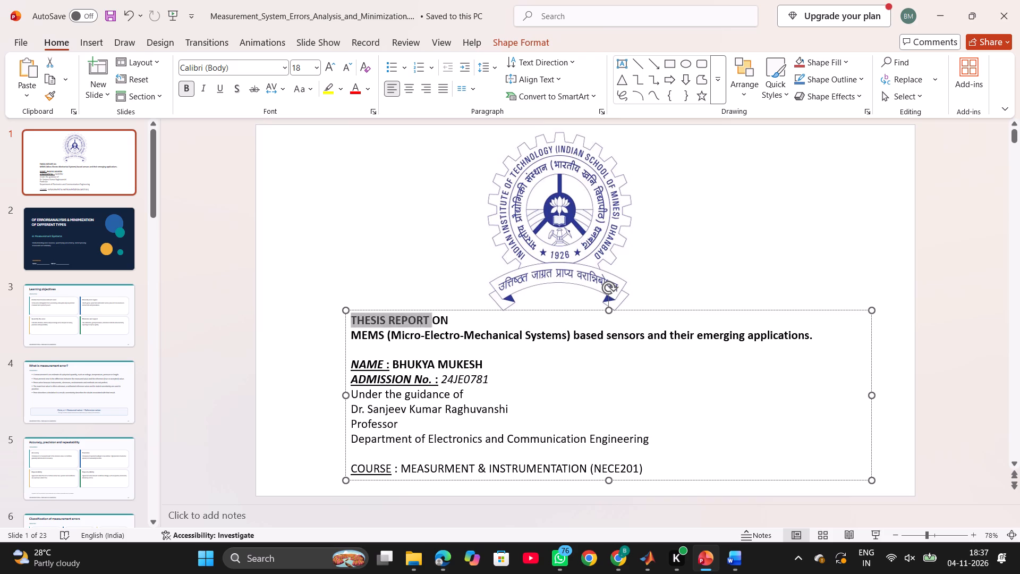
left_click_drag(412, 330, 543, 349)
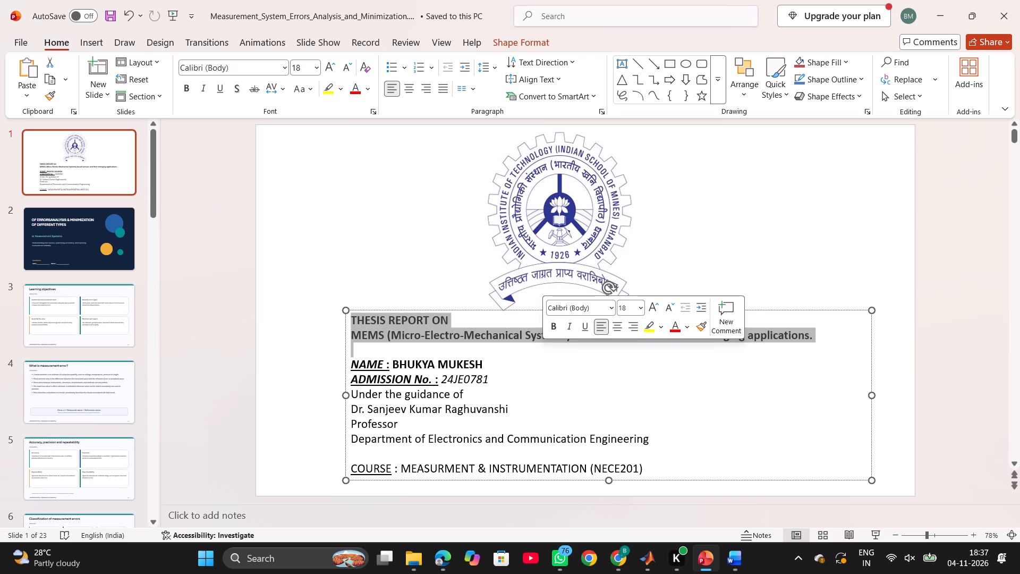
key("BackSpace")
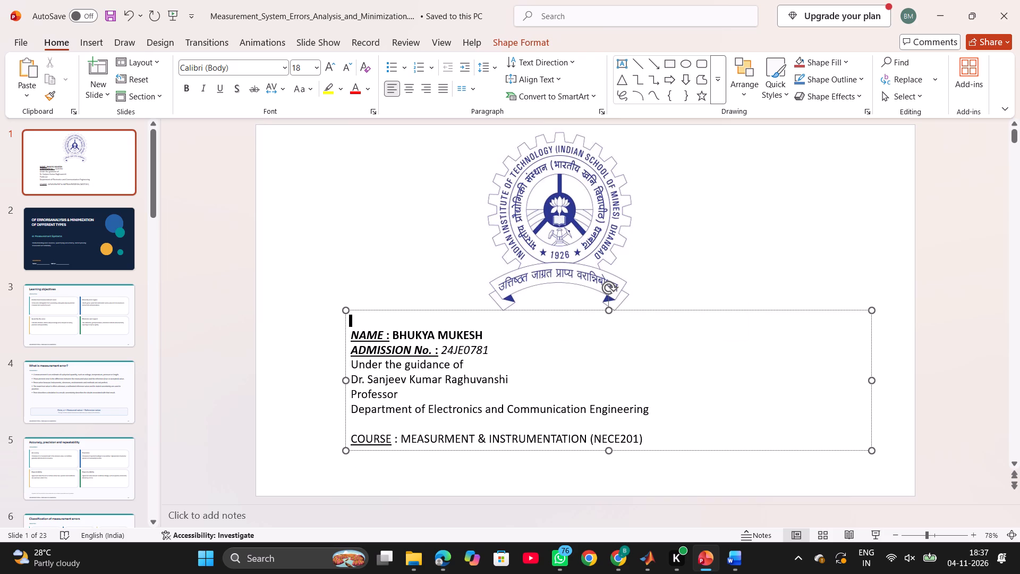
key("BackSpace")
Extend the cover-text box's left edge slightly further left and try to stretch its bottom edge to the slide's lower edge.
left_click_drag(346, 451, 331, 475)
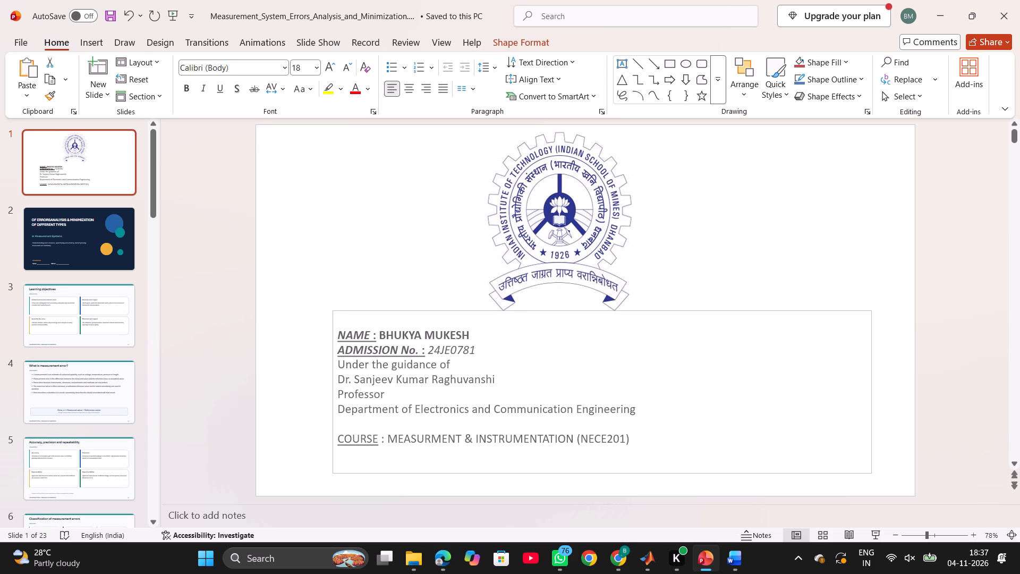
left_click_drag(331, 475, 331, 492)
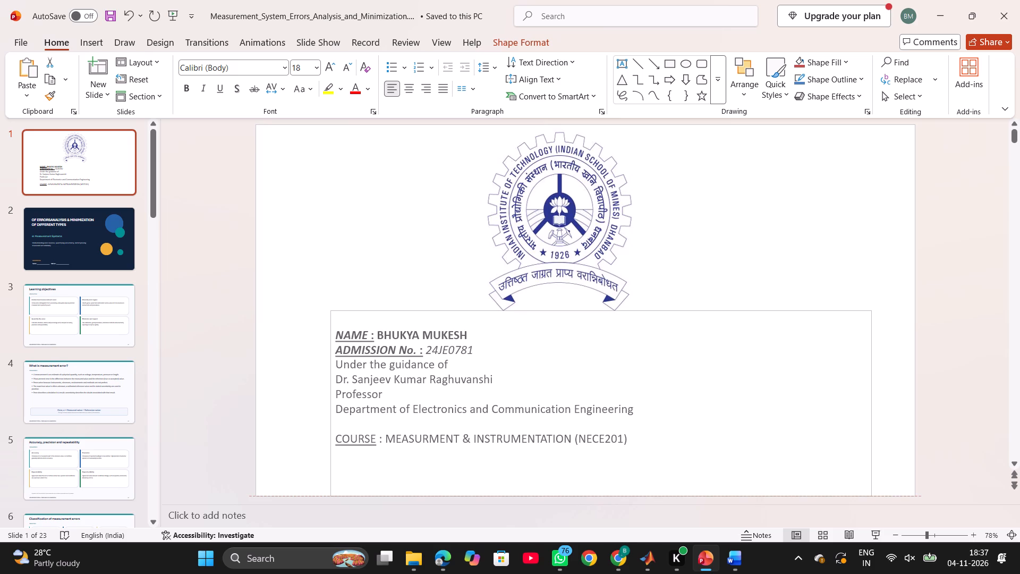
left_click_drag(331, 492, 332, 486)
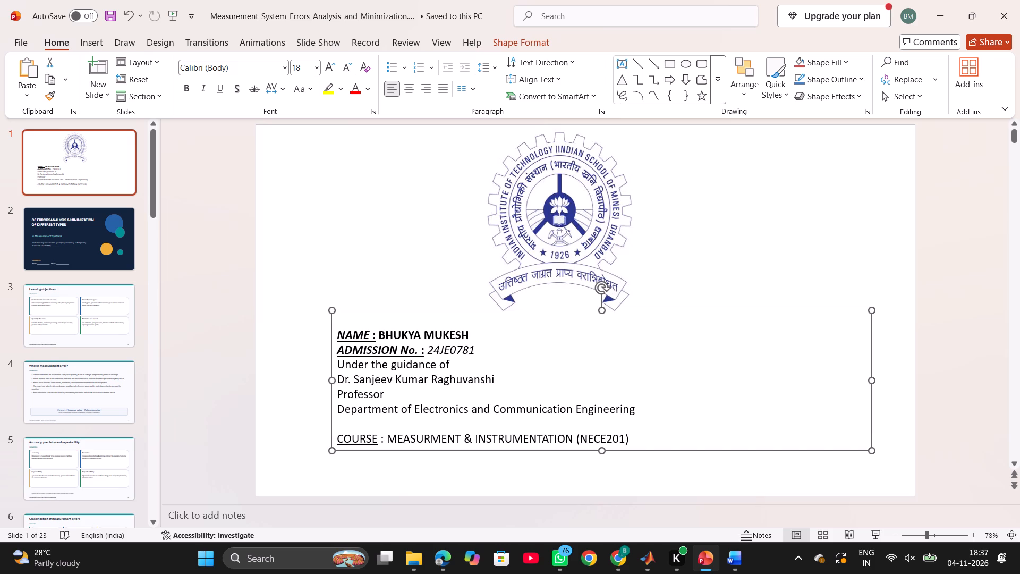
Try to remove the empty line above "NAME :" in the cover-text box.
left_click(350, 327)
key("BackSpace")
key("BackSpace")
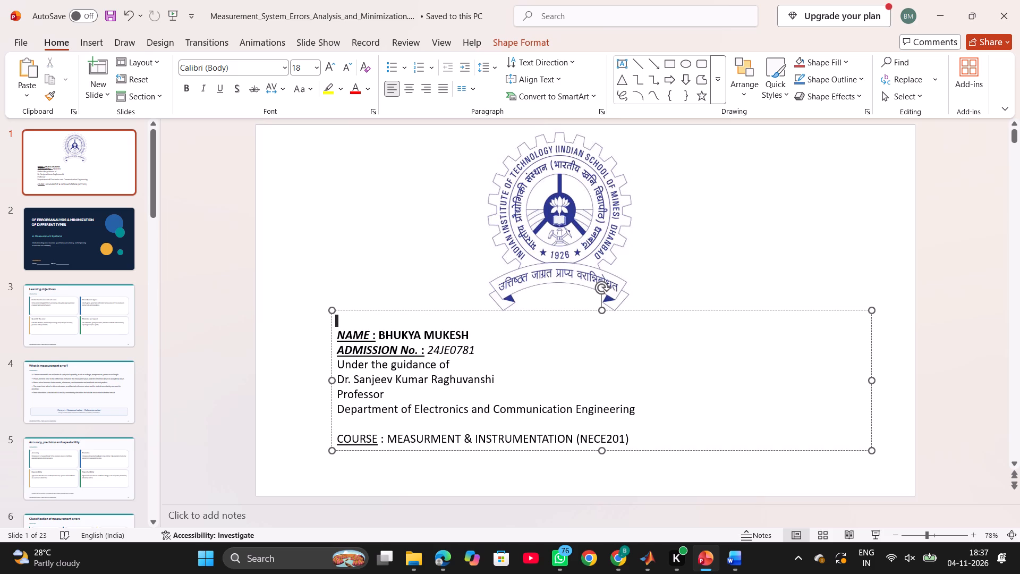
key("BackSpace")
Try to stretch the cover-text box downward and pull its right edge slightly inward.
left_click_drag(600, 450, 601, 462)
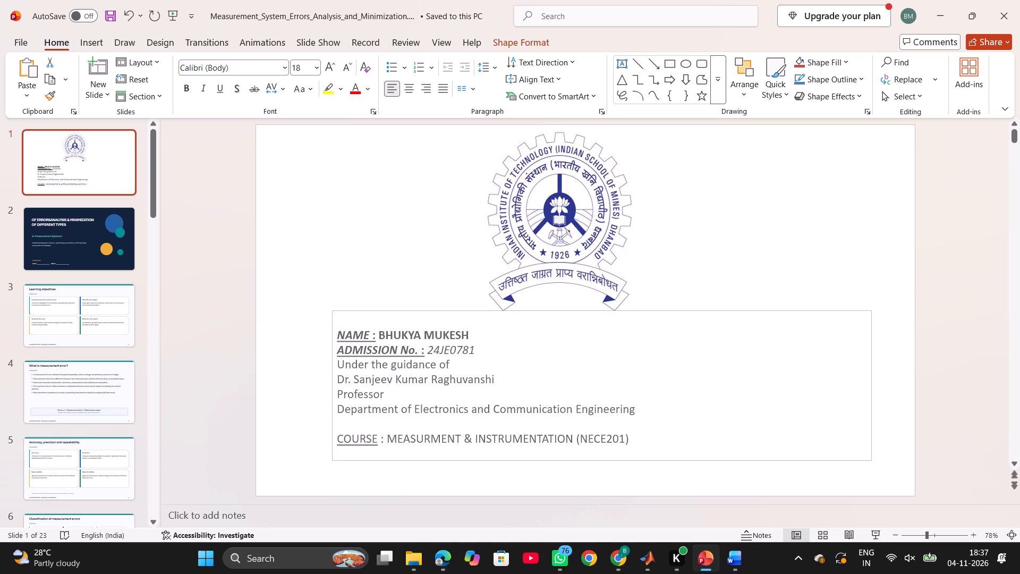
left_click_drag(601, 462, 601, 476)
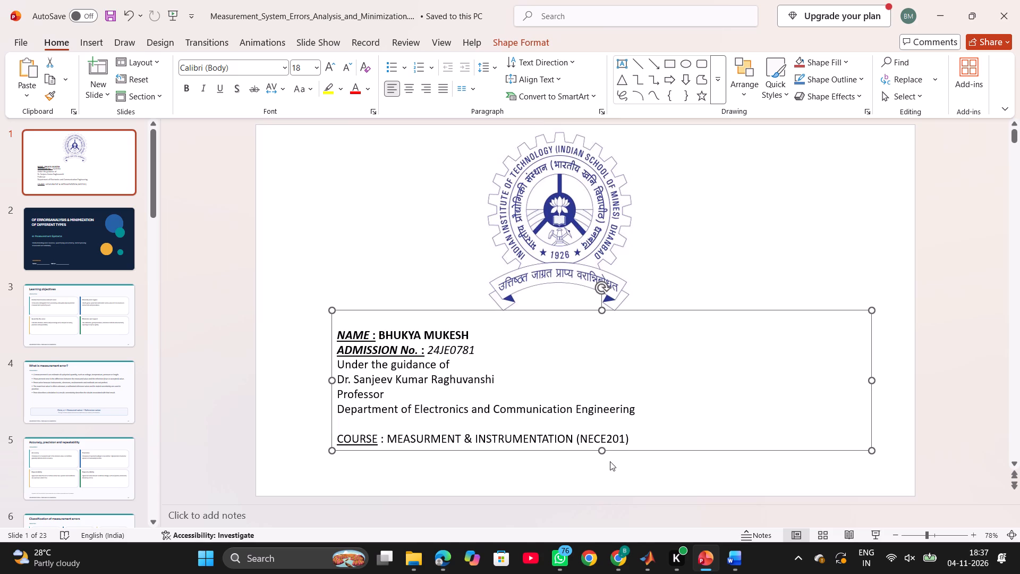
left_click_drag(601, 451, 617, 485)
left_click_drag(874, 452, 836, 493)
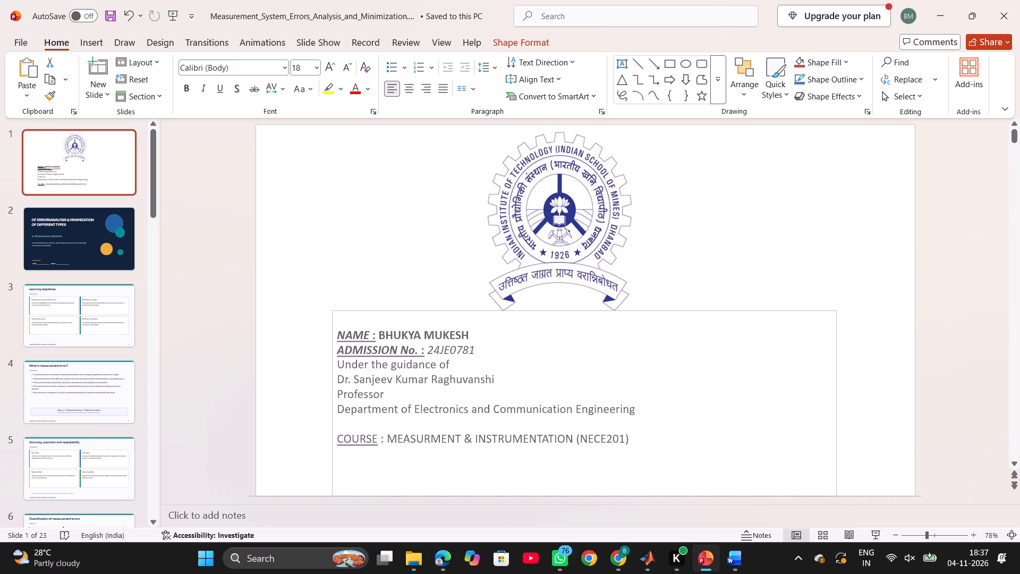
left_click_drag(836, 493, 836, 493)
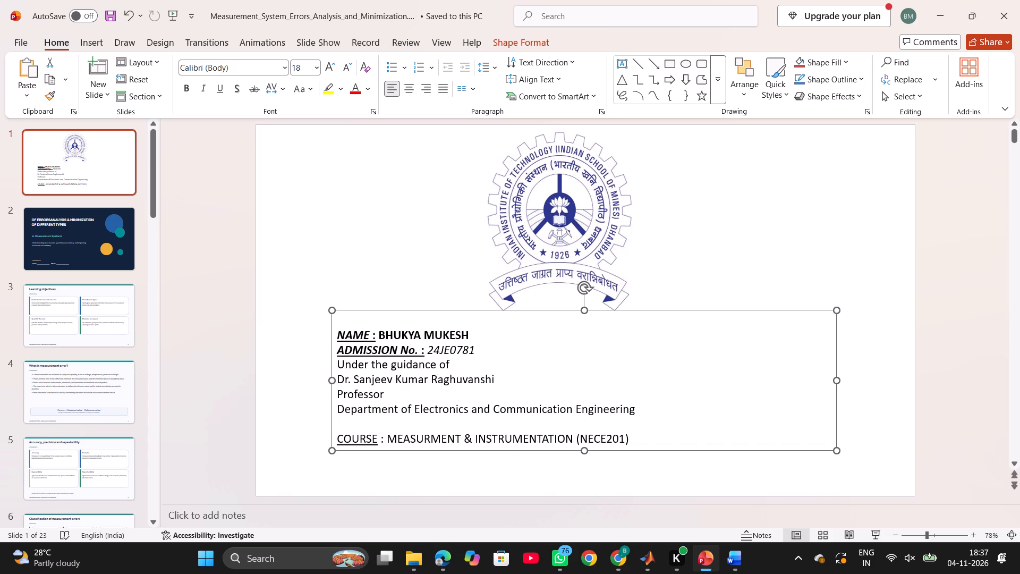
Move the cover-text box slightly down to leave a gap beneath the emblem, roughly centred horizontally on the slide.
left_click_drag(538, 367, 508, 393)
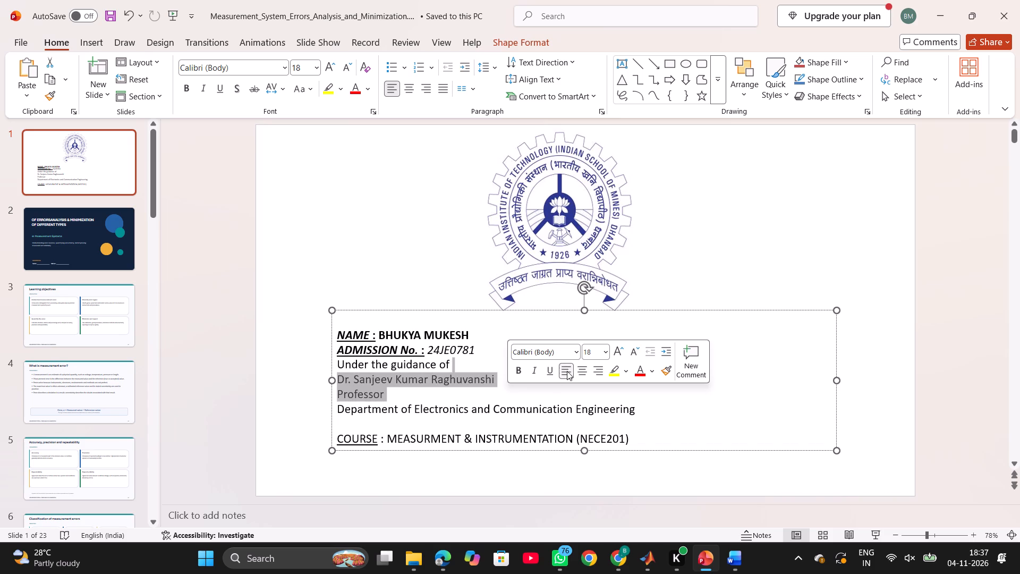
left_click(681, 417)
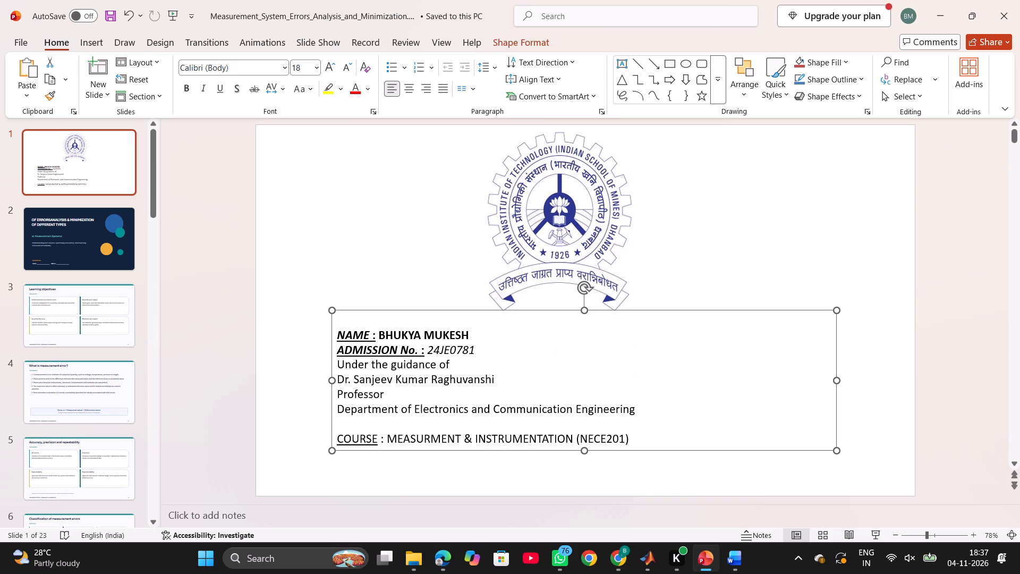
left_click_drag(713, 396, 717, 416)
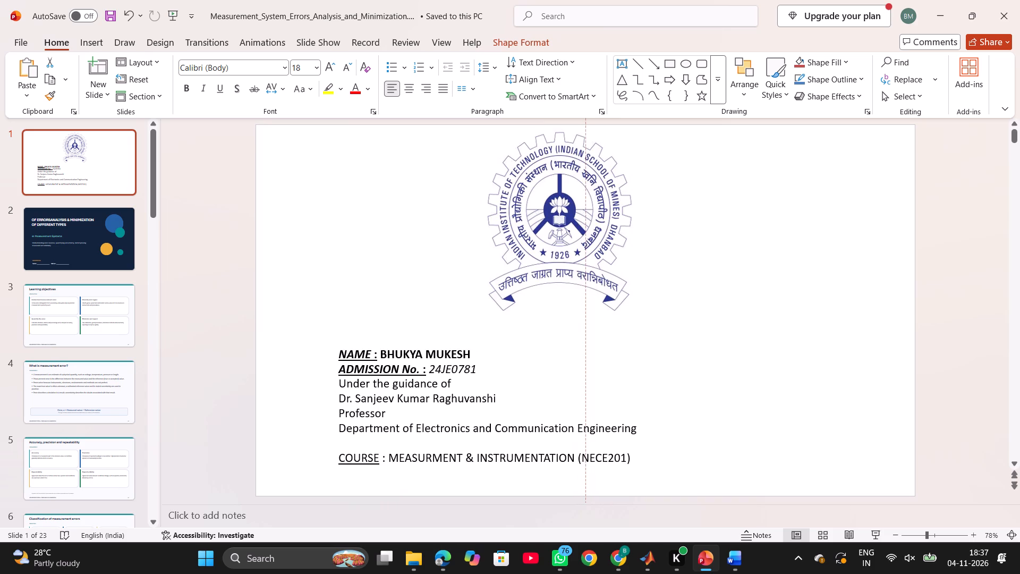
left_click_drag(717, 416, 716, 411)
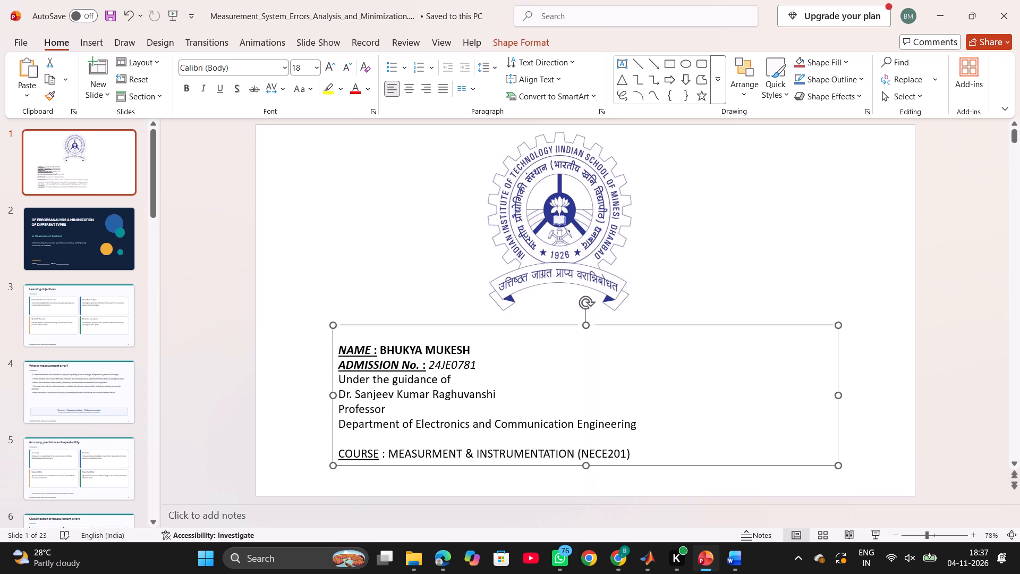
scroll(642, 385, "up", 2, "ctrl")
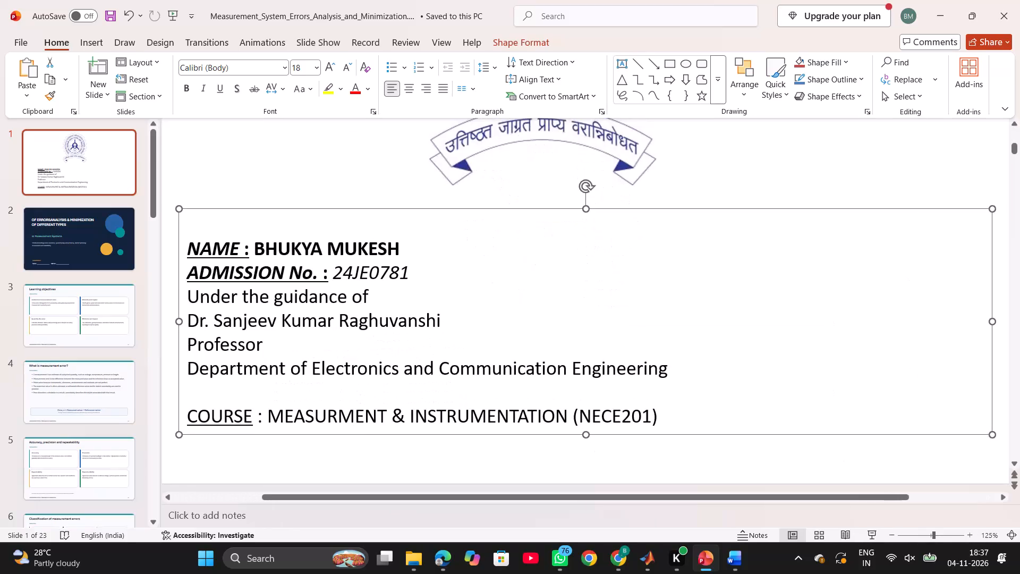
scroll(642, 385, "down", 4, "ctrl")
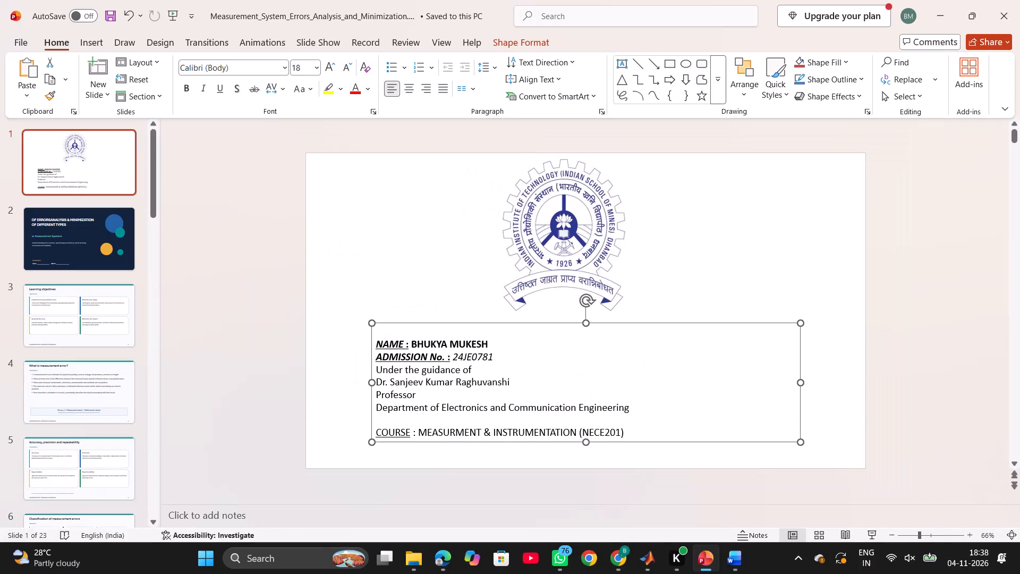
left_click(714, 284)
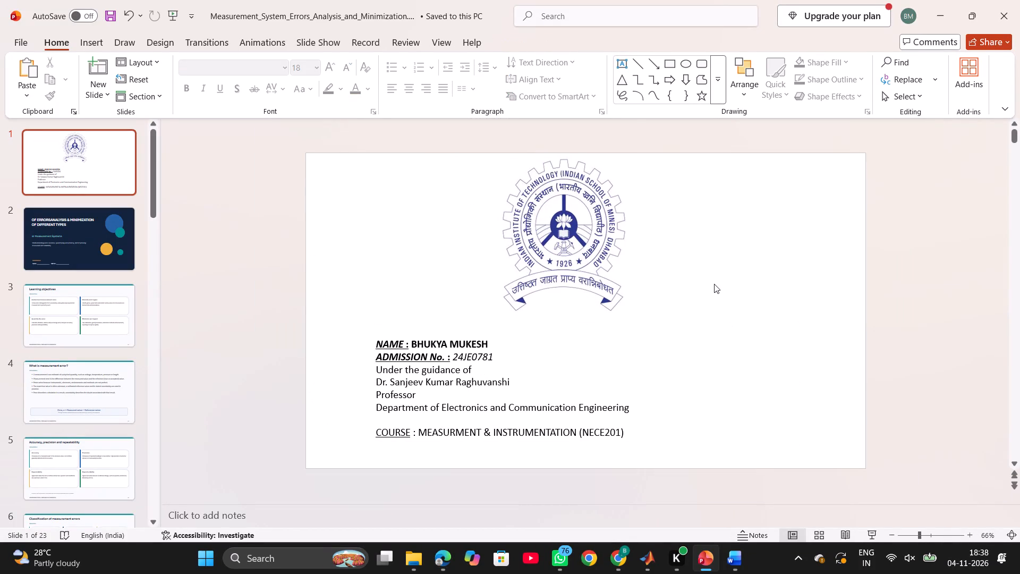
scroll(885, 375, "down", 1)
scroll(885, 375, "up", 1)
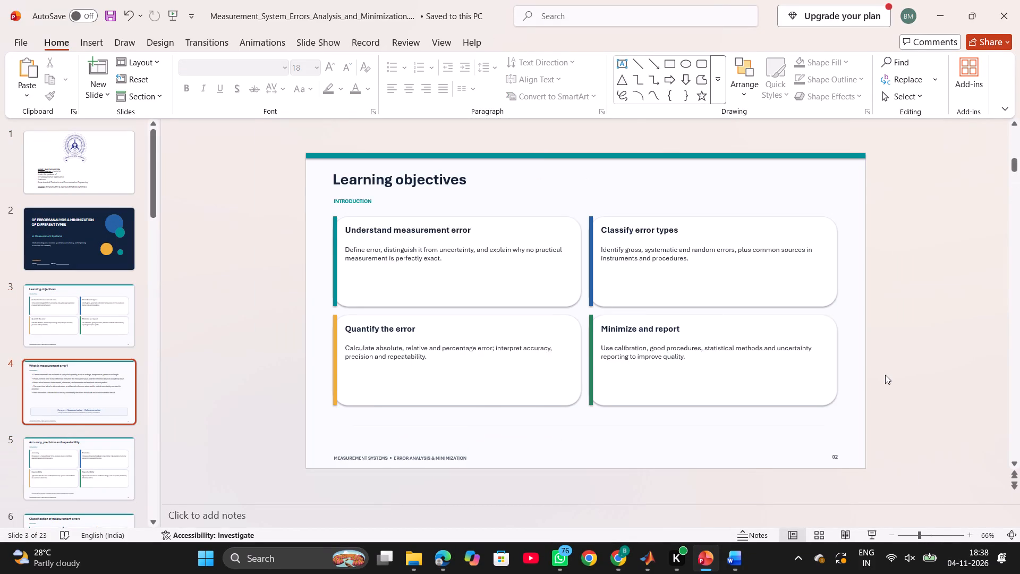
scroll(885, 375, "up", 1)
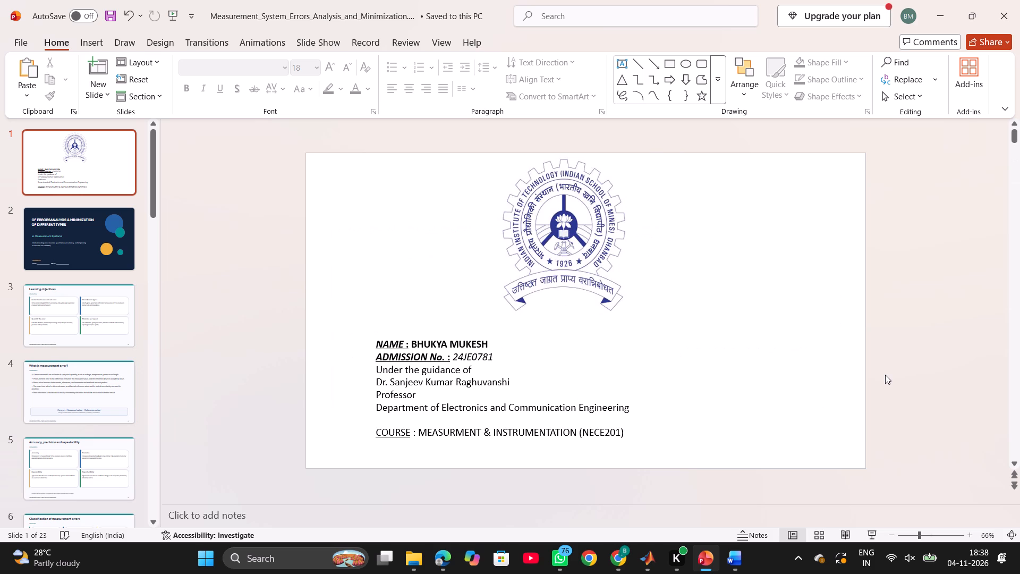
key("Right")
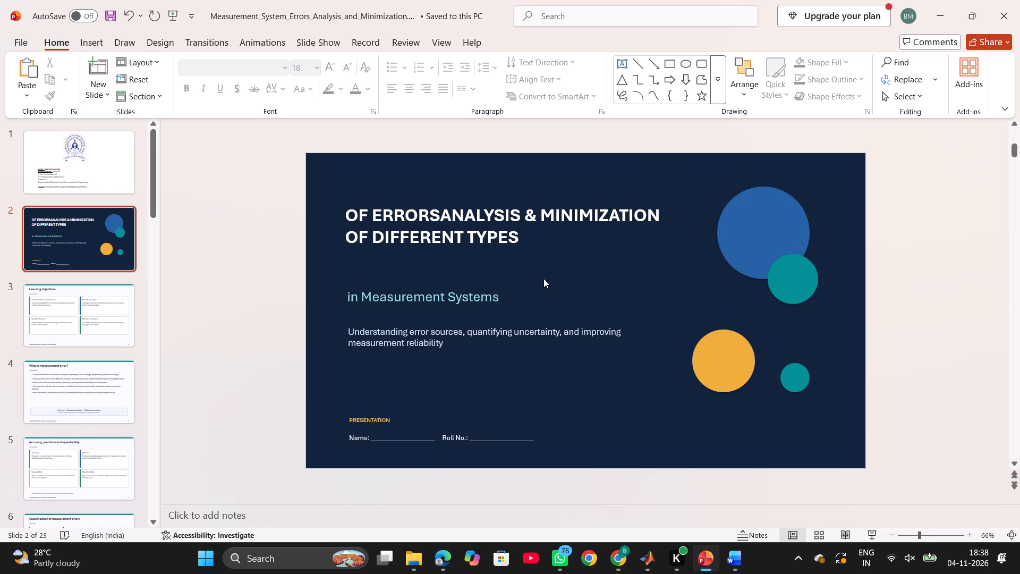
left_click_drag(530, 243, 438, 227)
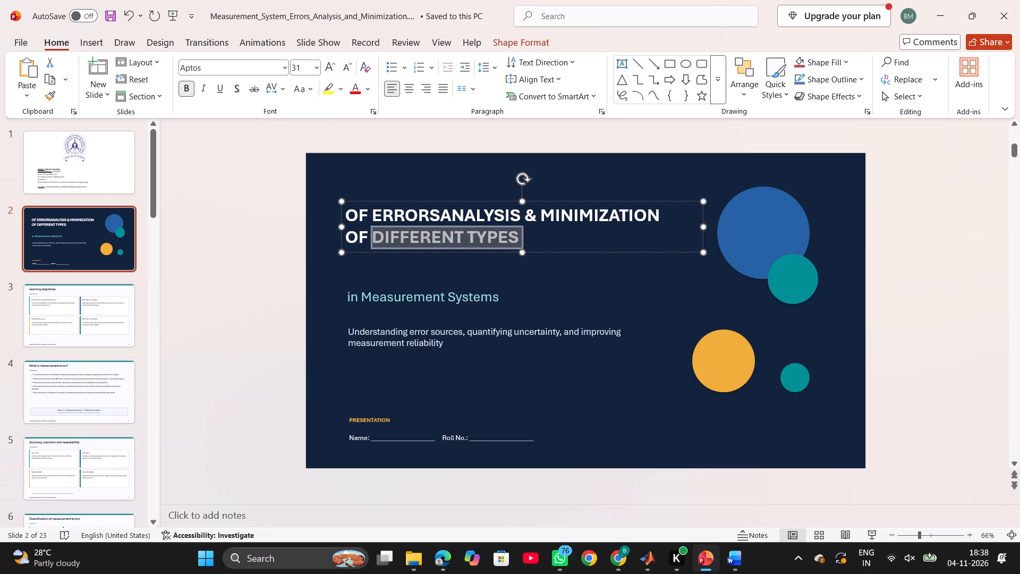
left_click_drag(438, 227, 356, 218)
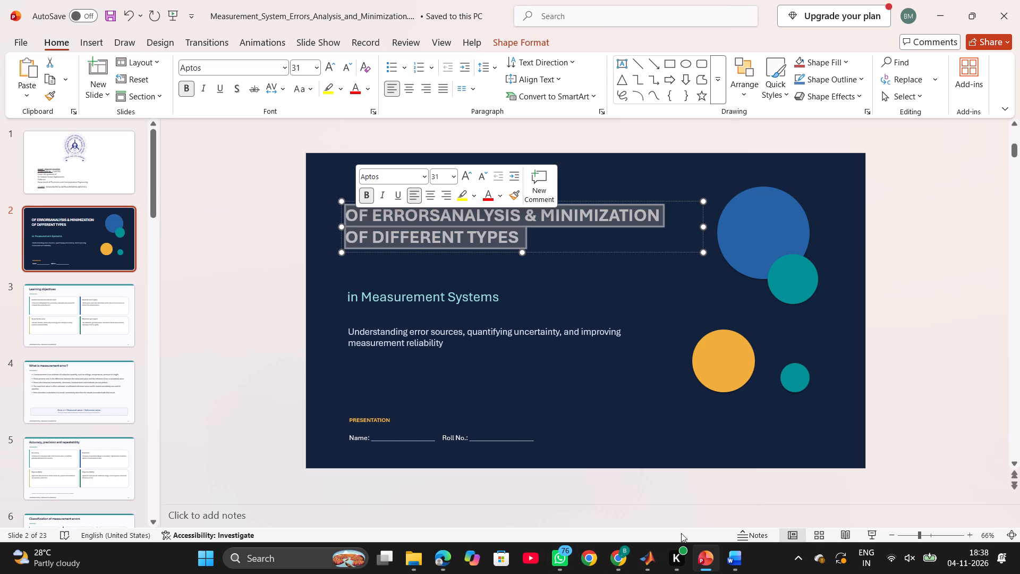
left_click(705, 554)
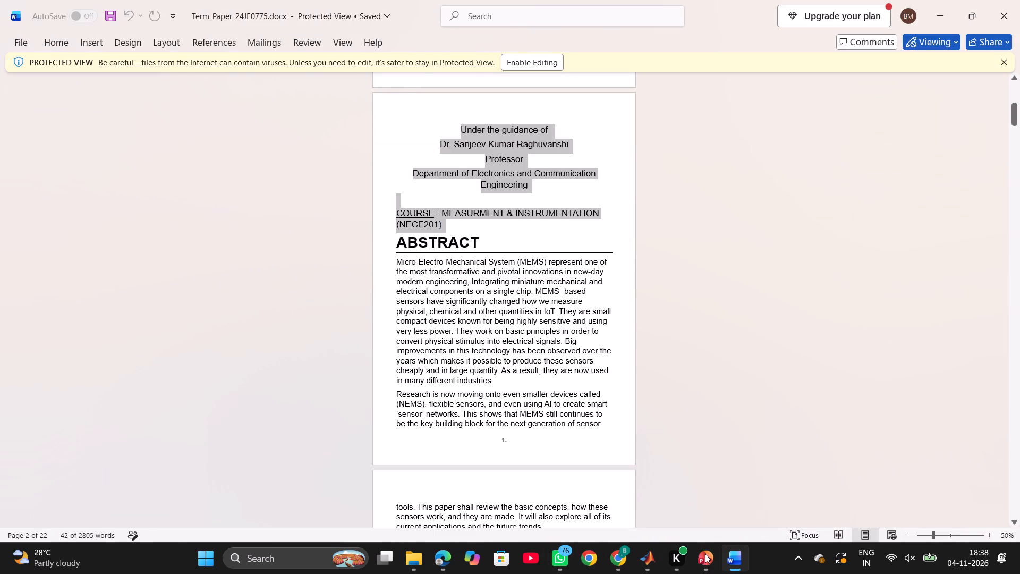
left_click(705, 556)
left_click(705, 556)
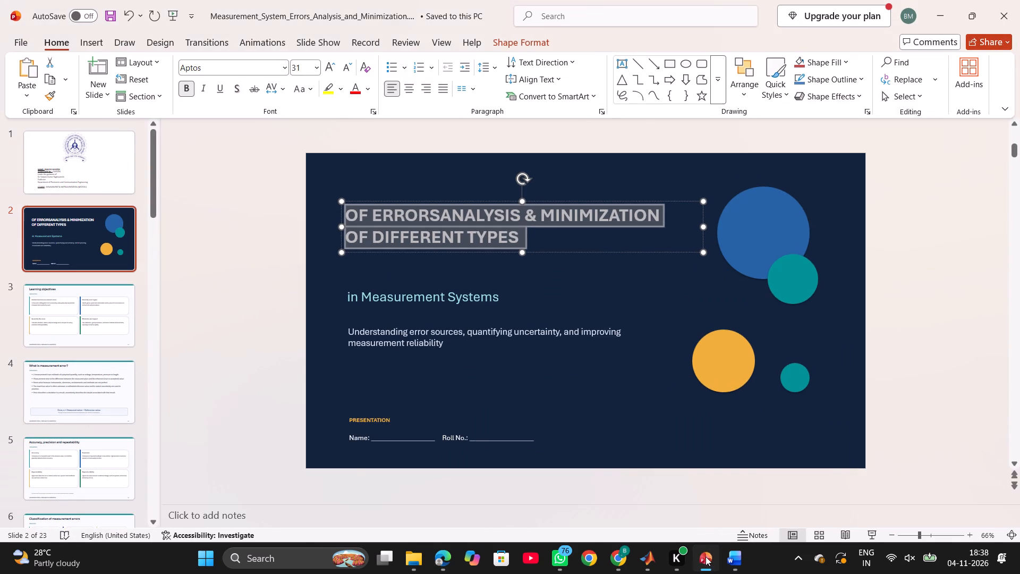
left_click(705, 556)
left_click(705, 556)
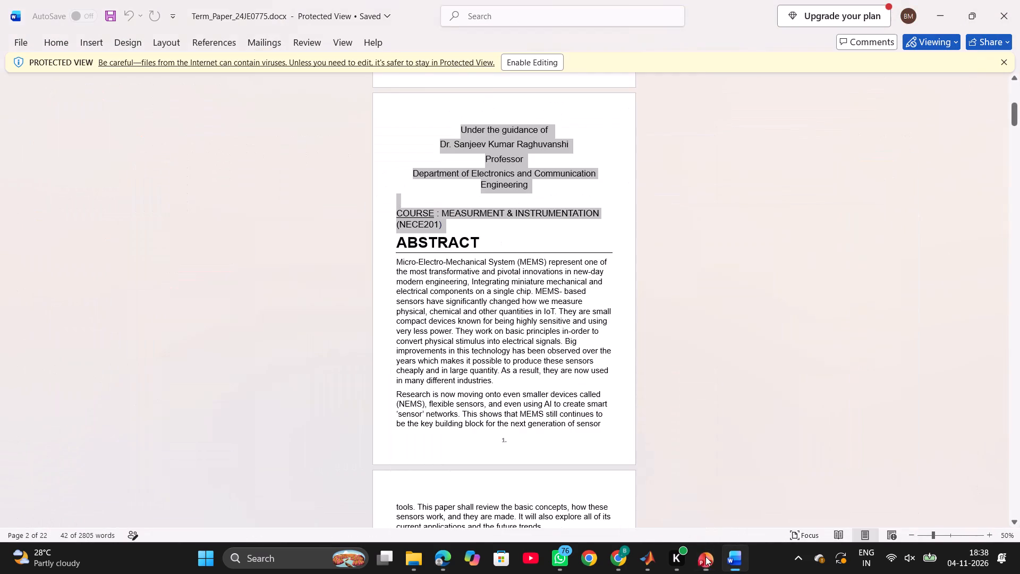
scroll(407, 408, "down", 1)
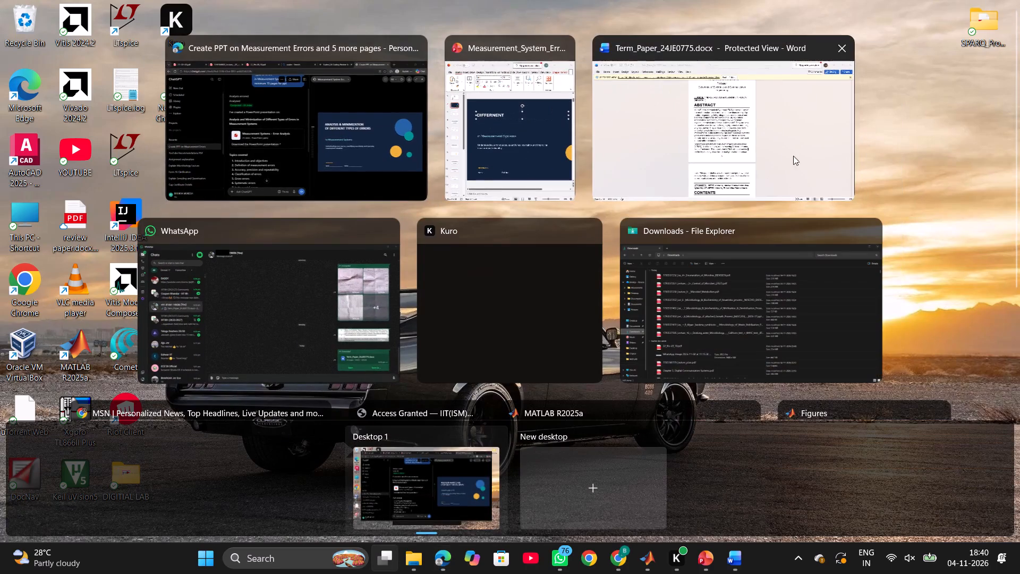
Return to PowerPoint, maximize its window and clear the partial title text on slide 2.
left_click(536, 167)
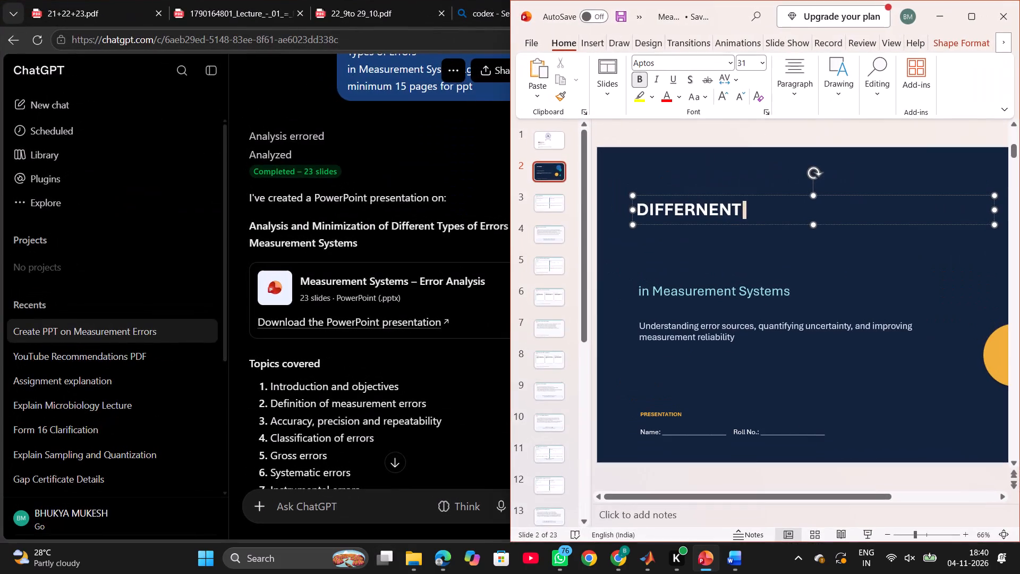
left_click(968, 21)
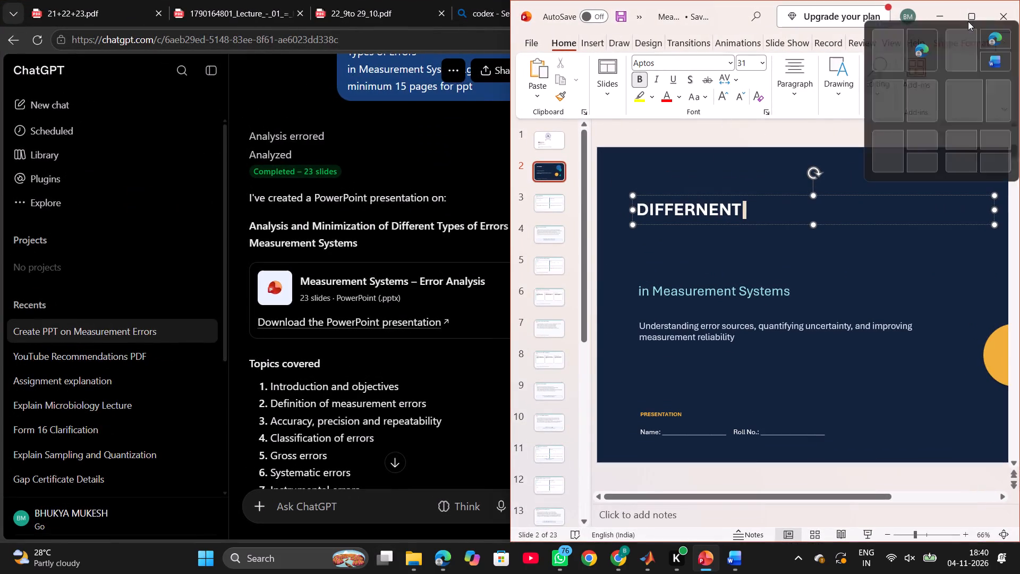
left_click(974, 9)
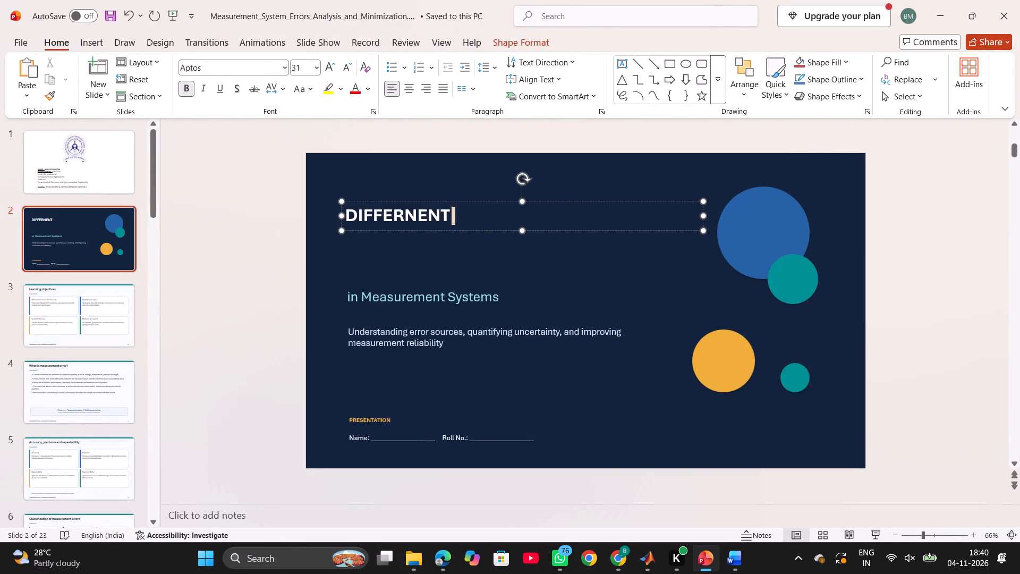
key("BackSpace")
key("BackSpace")
key("BackSpace")
key("BackSpace")
key("BackSpace")
key("BackSpace")
key("BackSpace")
key("BackSpace")
key("BackSpace")
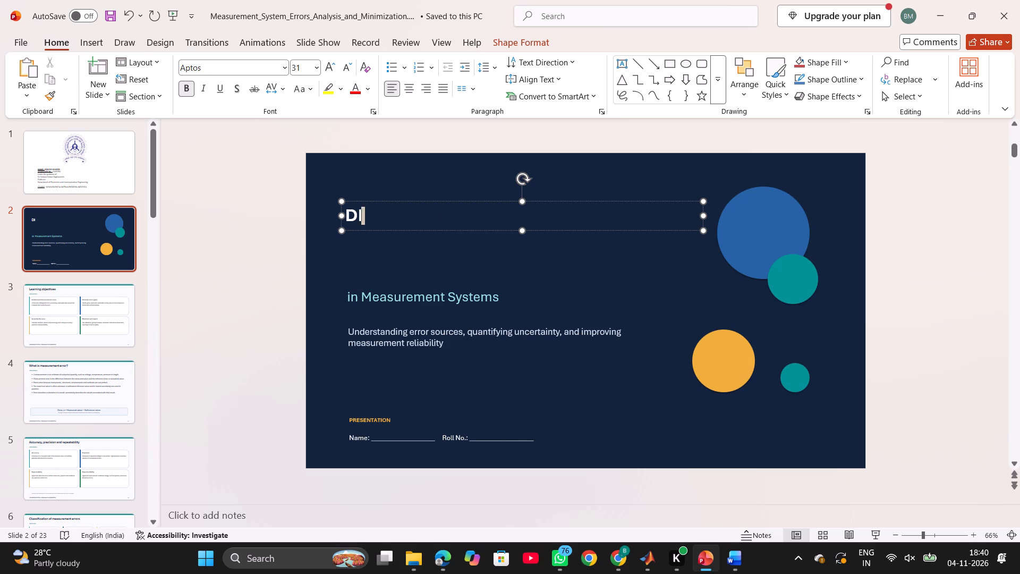
key("BackSpace")
key("BackSpace")
key("BackSpace")
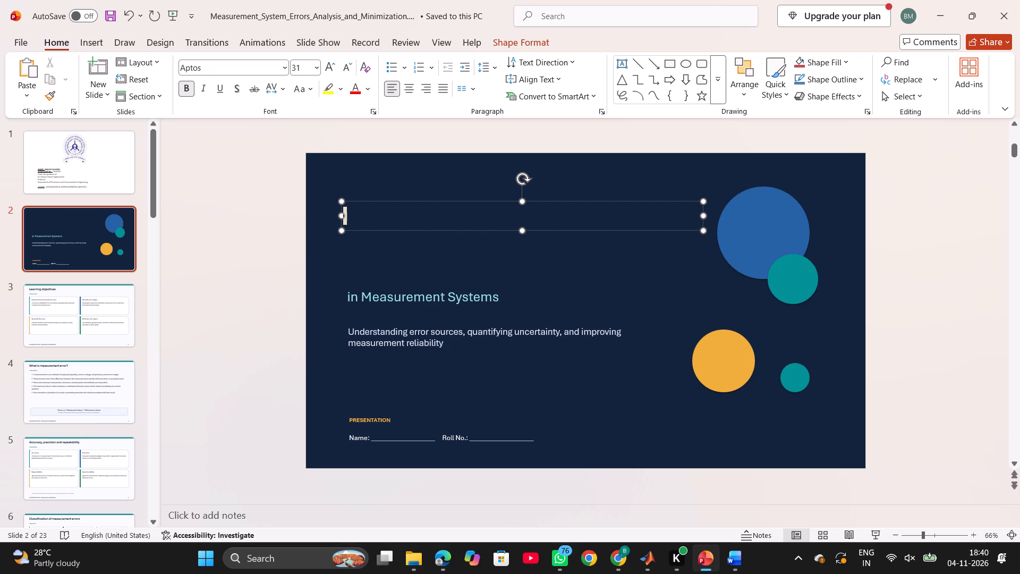
Enter "ANALYSIS & MINIMIZATION" as the start of the slide 2 title.
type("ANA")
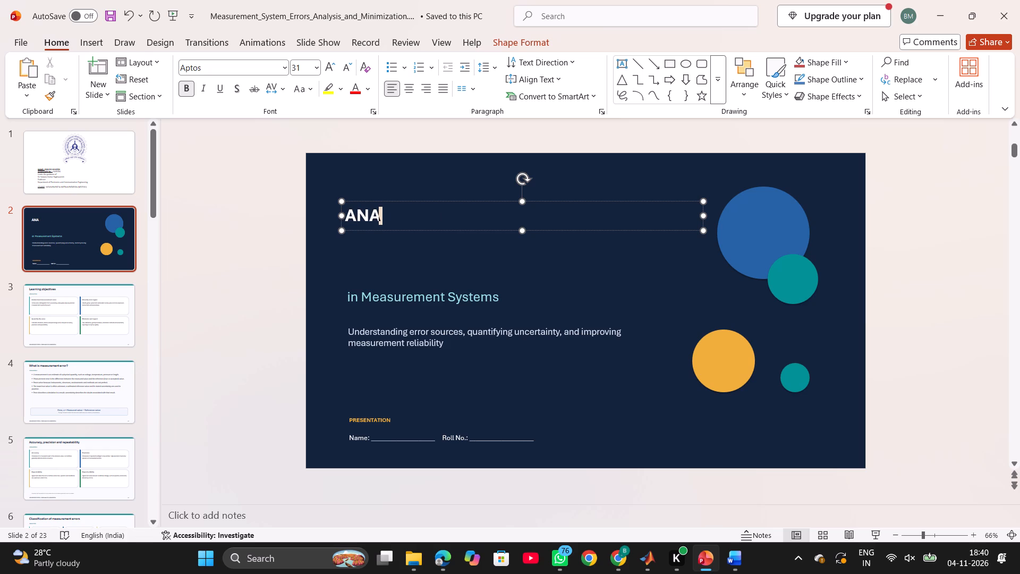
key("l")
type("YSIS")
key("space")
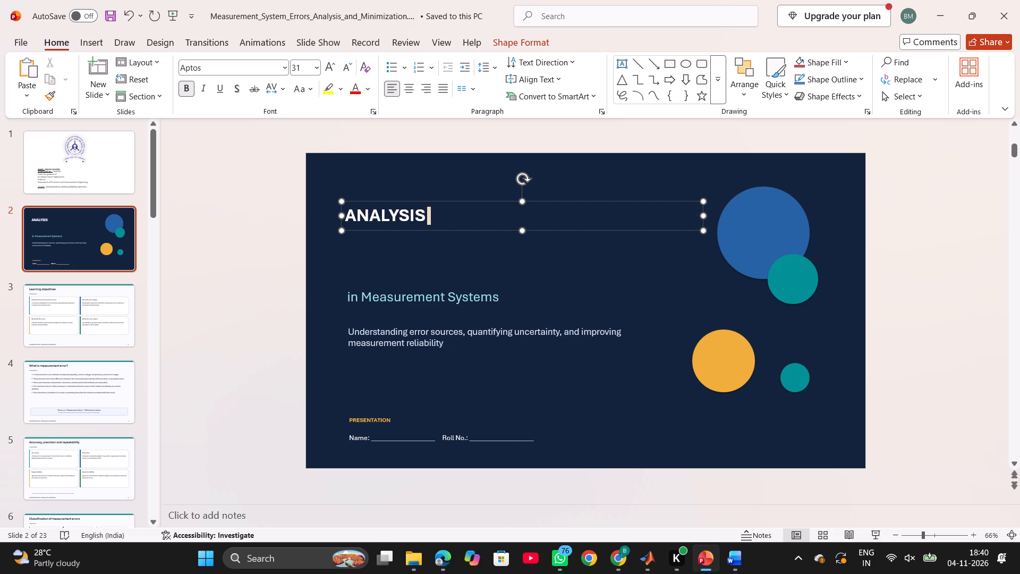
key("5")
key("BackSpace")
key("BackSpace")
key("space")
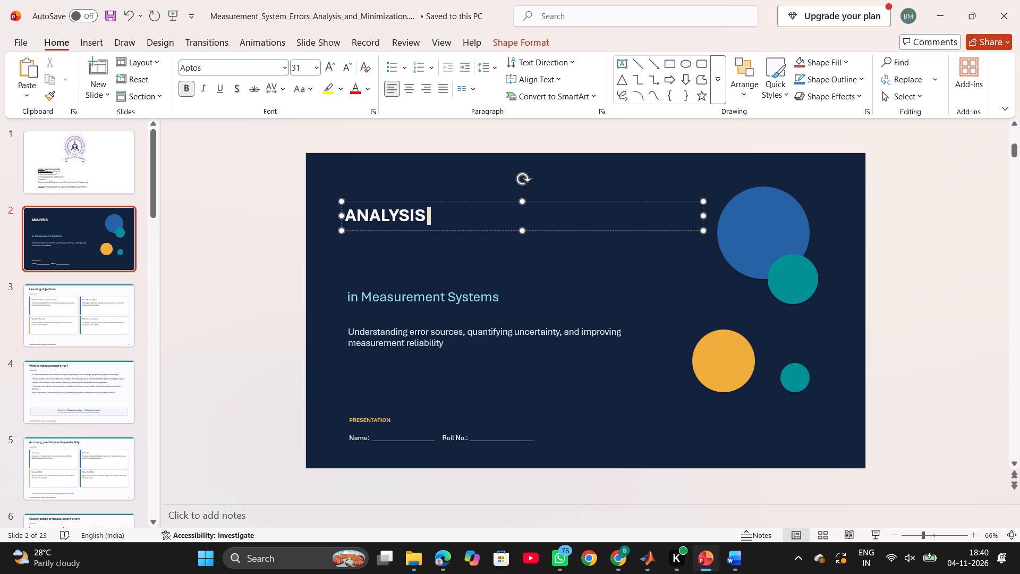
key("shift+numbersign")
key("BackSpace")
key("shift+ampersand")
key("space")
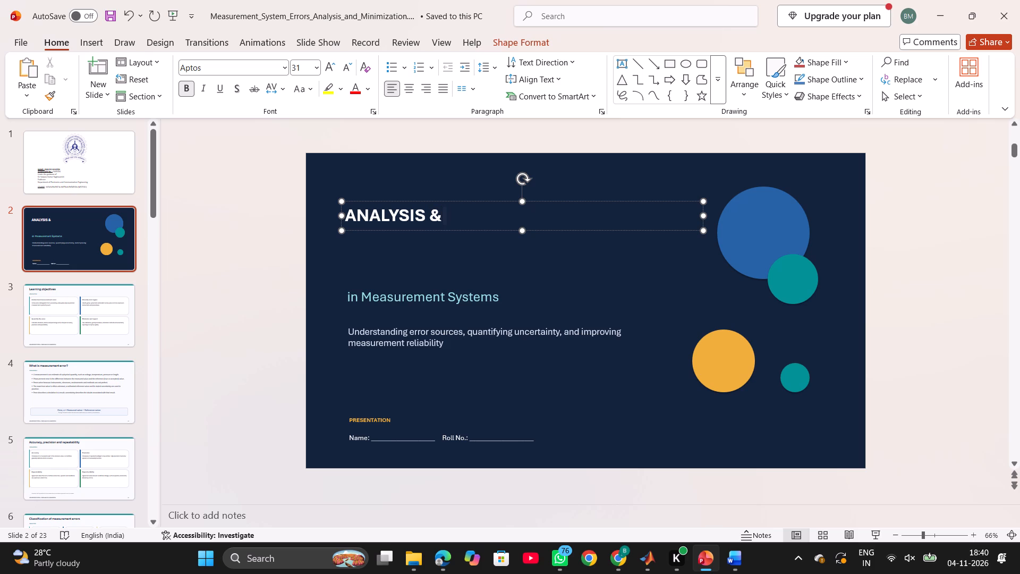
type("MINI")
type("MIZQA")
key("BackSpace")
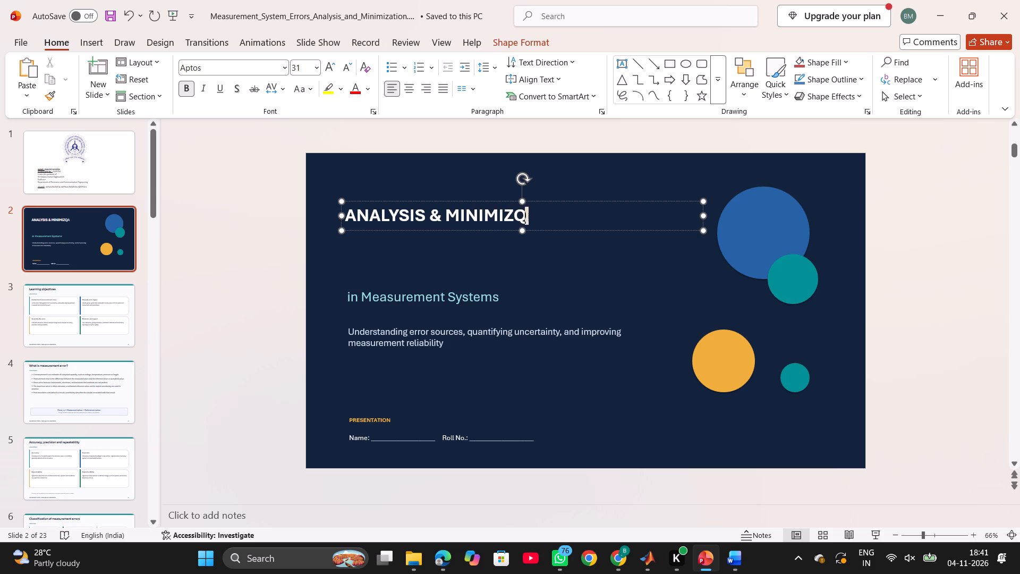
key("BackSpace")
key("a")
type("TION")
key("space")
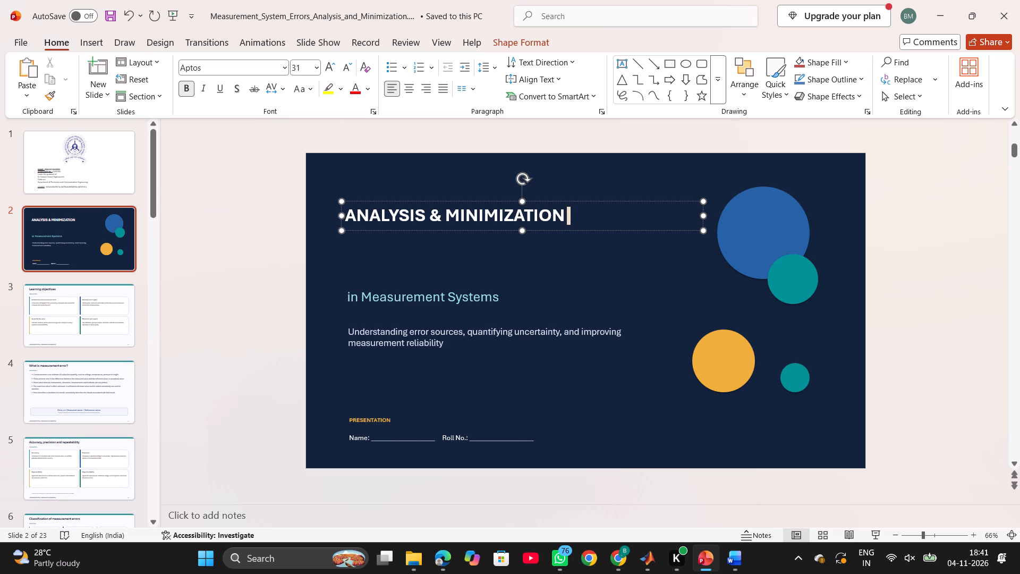
Complete the slide 2 title with "OF DIFFERNENT TYPES OF ERRORS" and leave the title box.
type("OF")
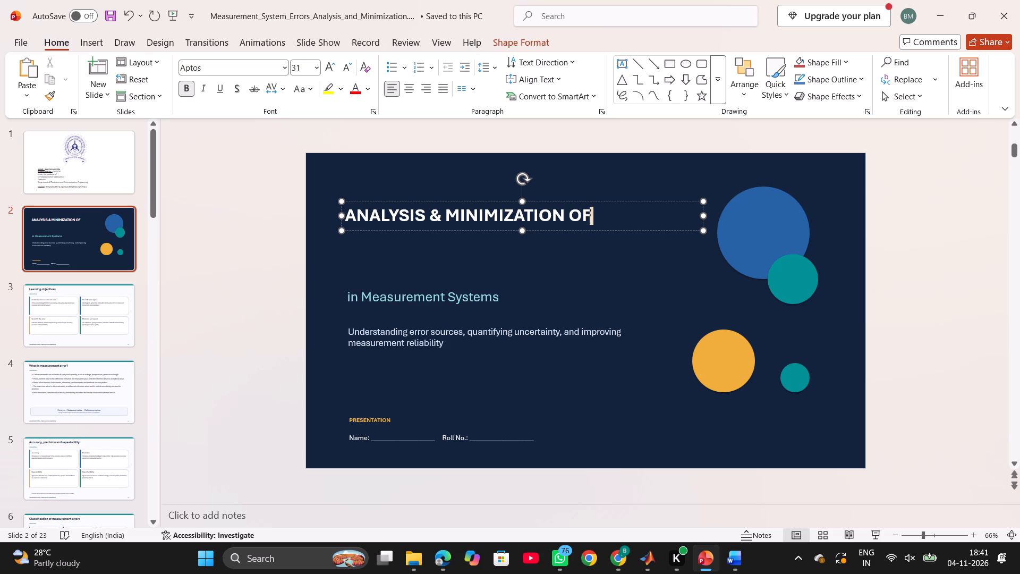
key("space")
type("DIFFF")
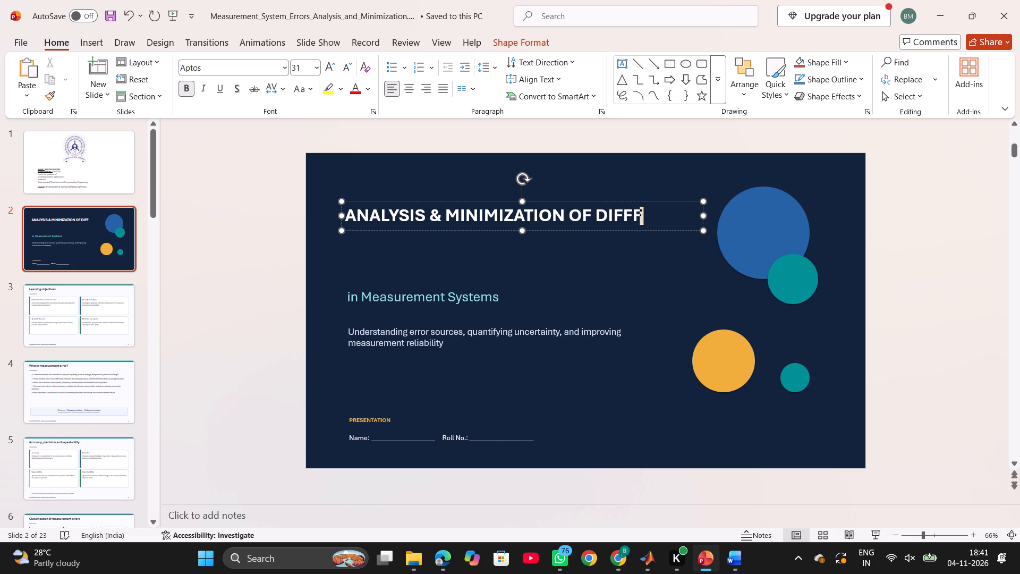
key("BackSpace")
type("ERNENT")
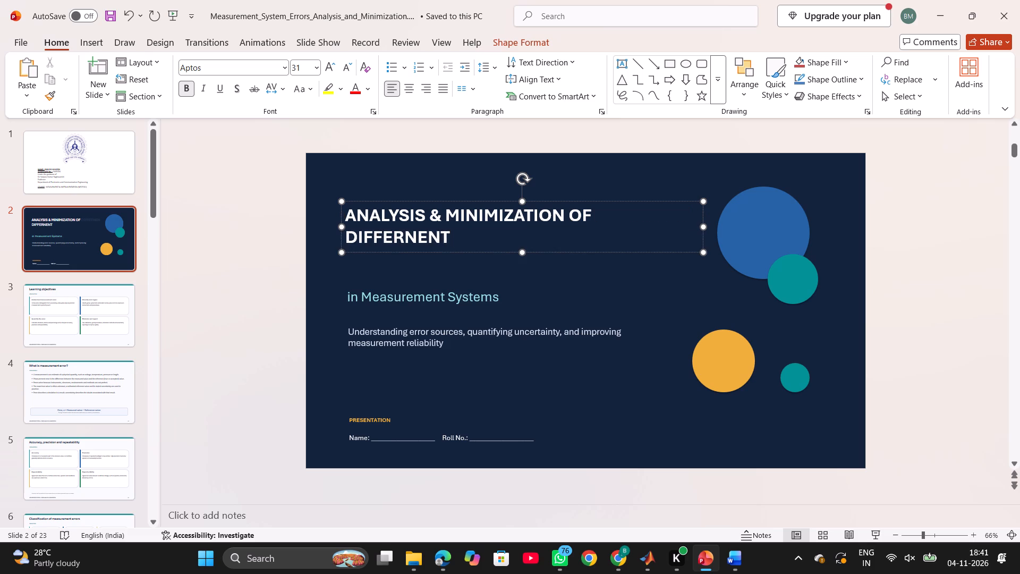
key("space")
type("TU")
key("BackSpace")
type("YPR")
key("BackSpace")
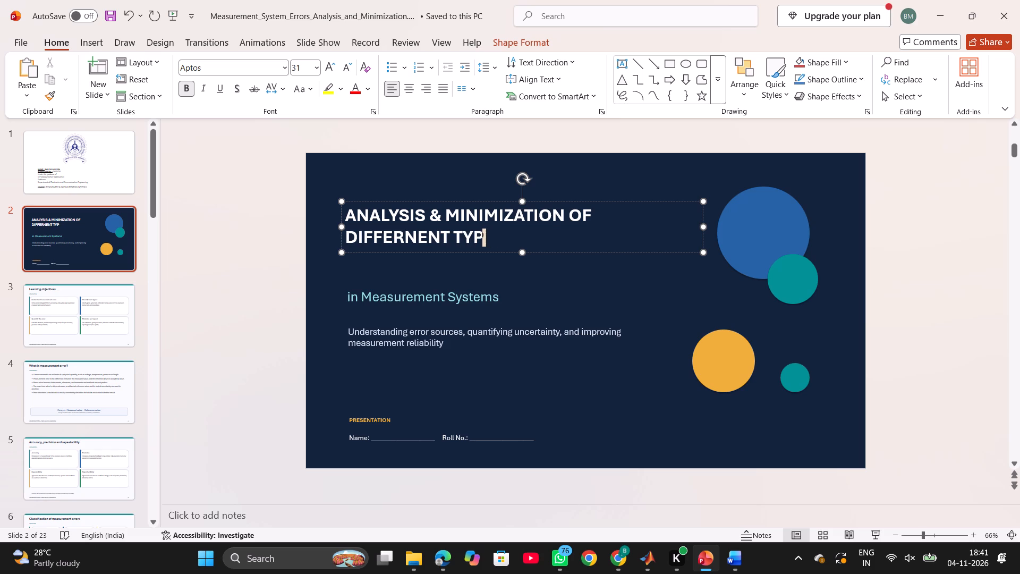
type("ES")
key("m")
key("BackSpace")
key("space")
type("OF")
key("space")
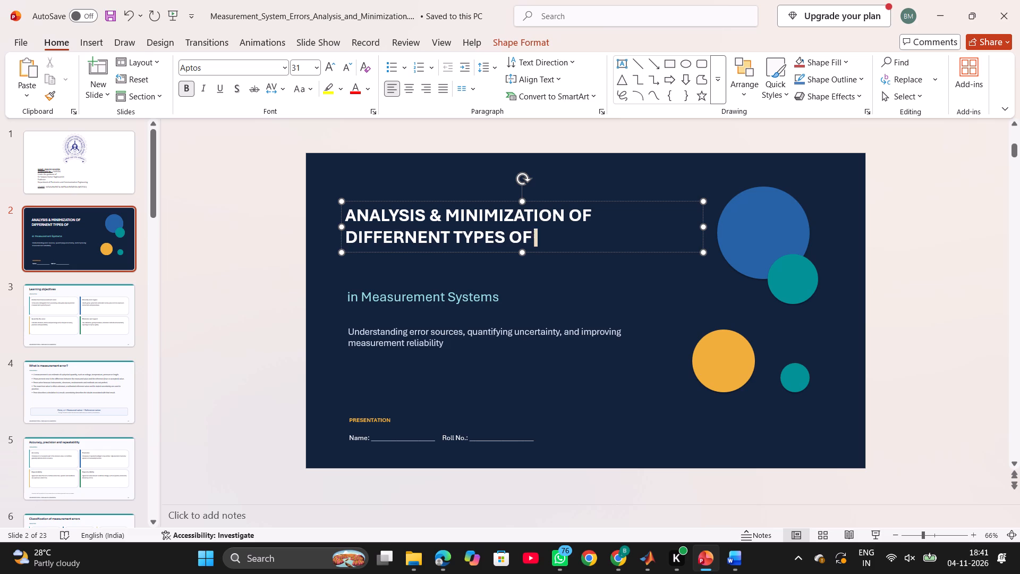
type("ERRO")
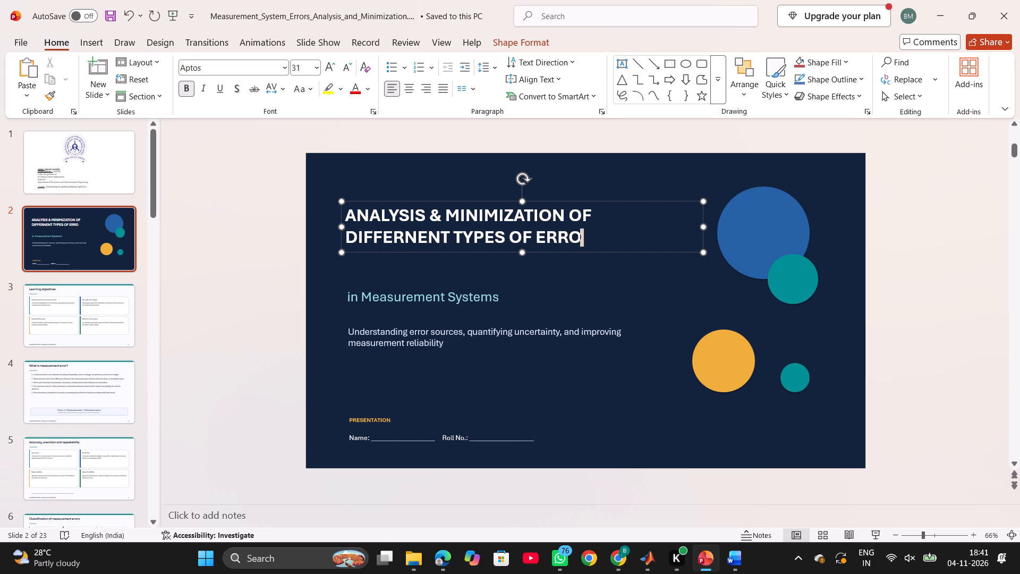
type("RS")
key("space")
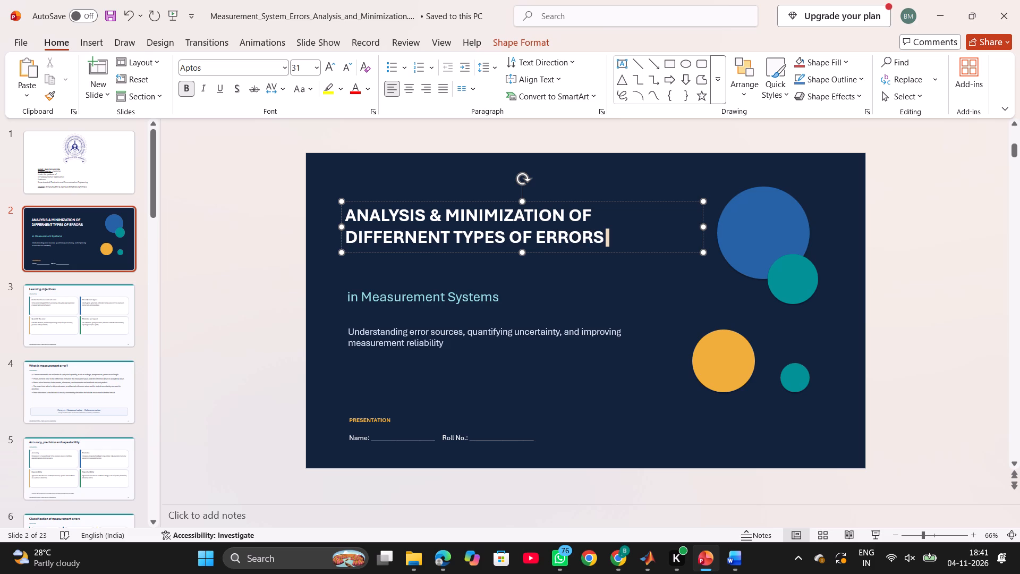
left_click(590, 280)
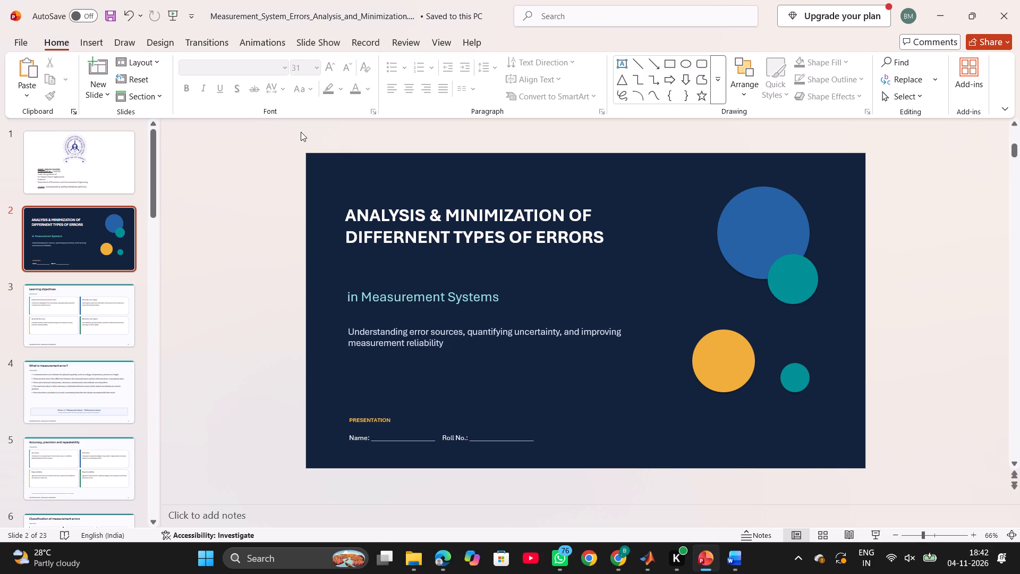
Review the whole presentation slide by slide, from the cover slide to the Conclusion slide.
scroll(301, 132, "up", 1)
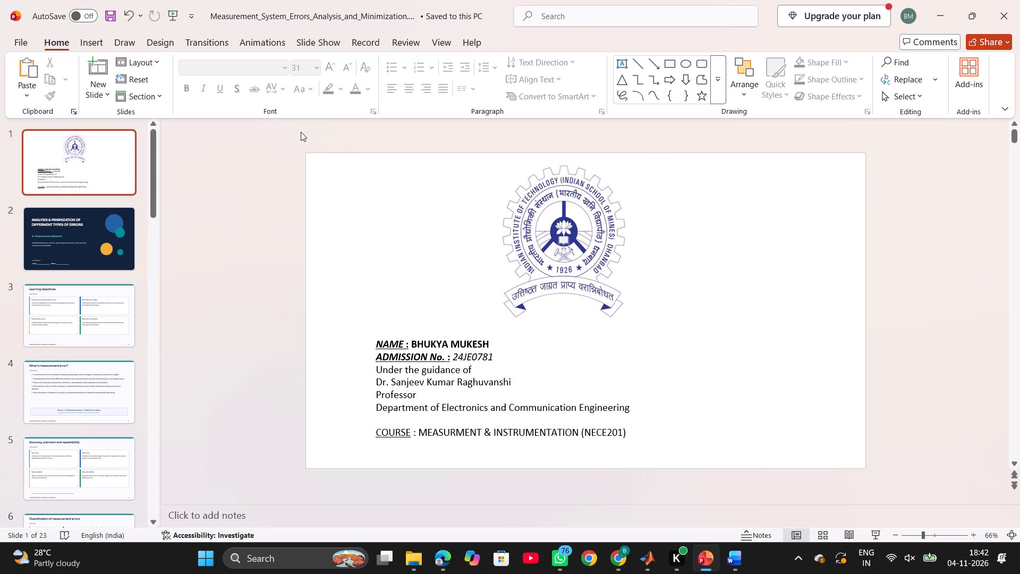
key("Right")
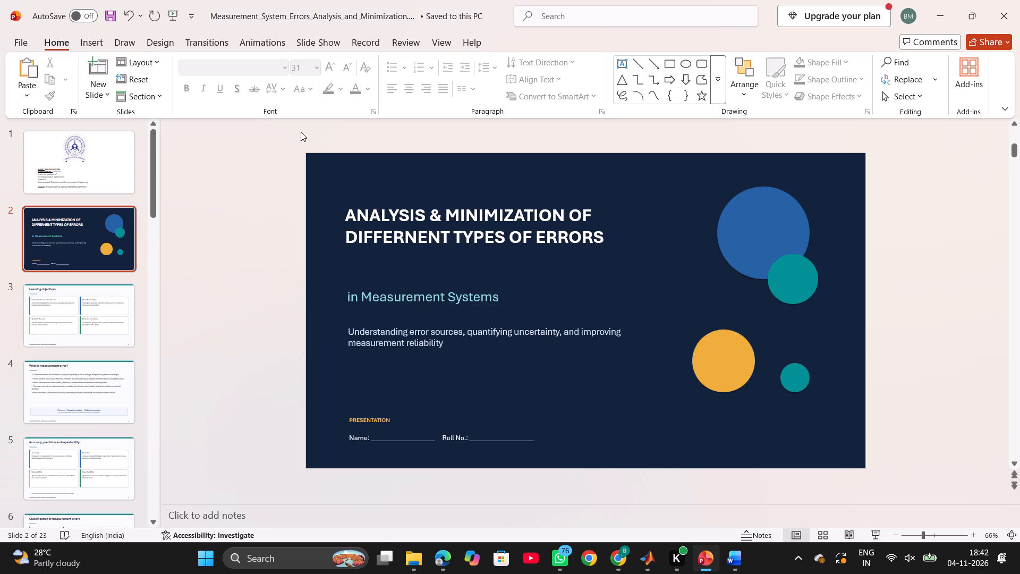
key("Right")
key("Right")
key("Right")
key("Right")
key("Right")
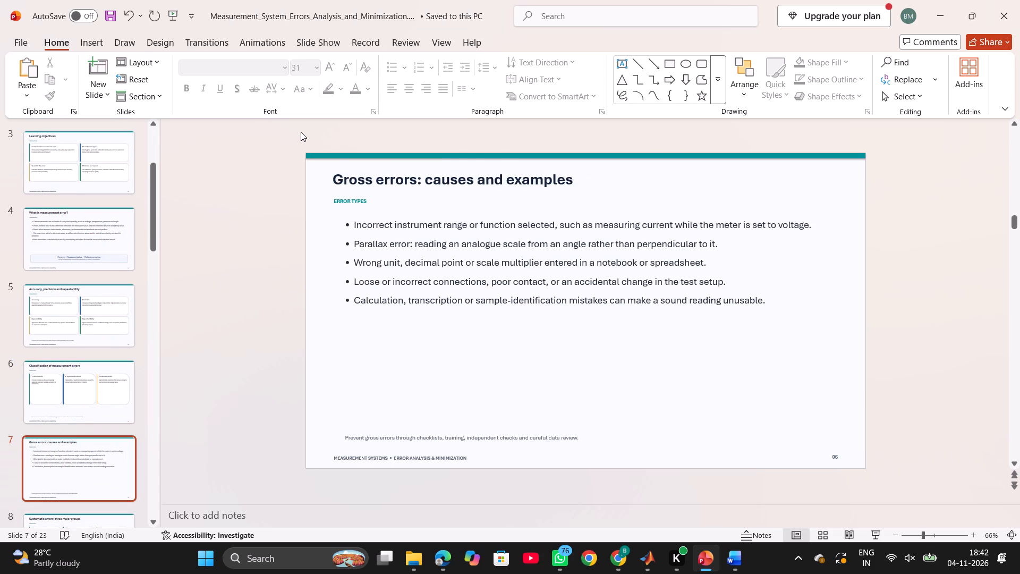
key("Right")
key("Right")
key("Right")
key("Right")
key("Right")
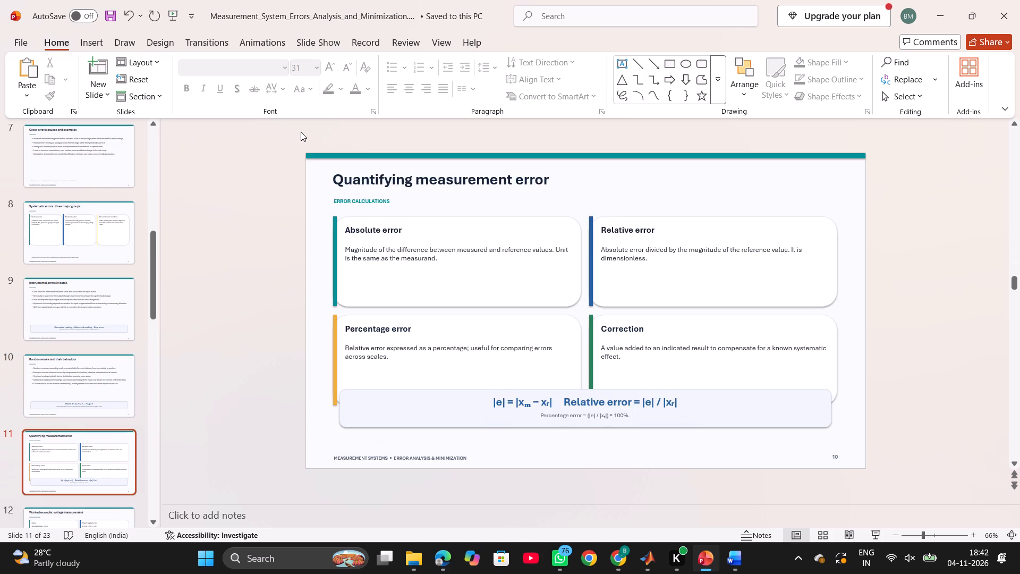
key("Right")
key("Right")
key("Right")
key("Right")
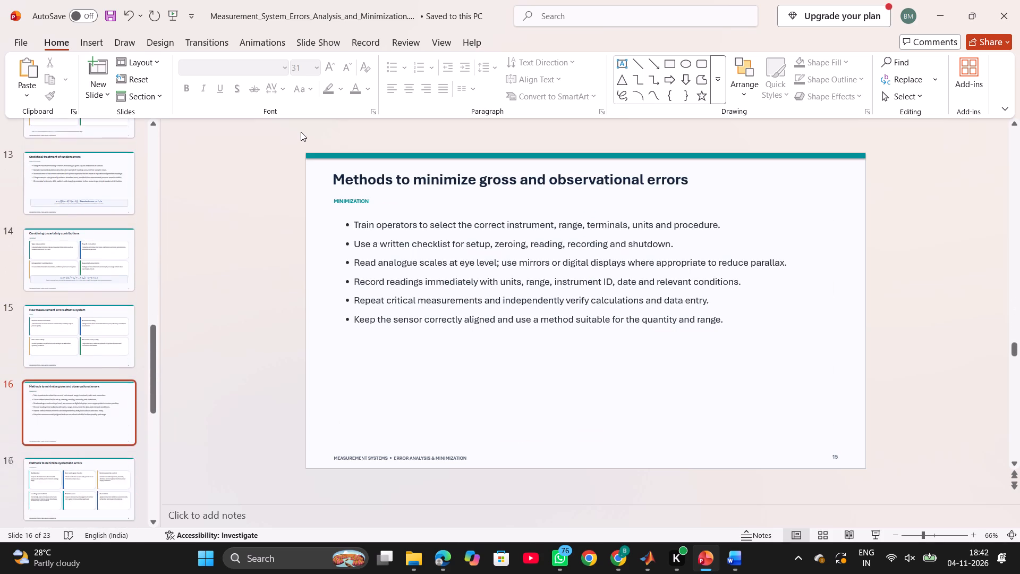
key("Right")
key("Right")
key("Right")
key("Right")
key("Right")
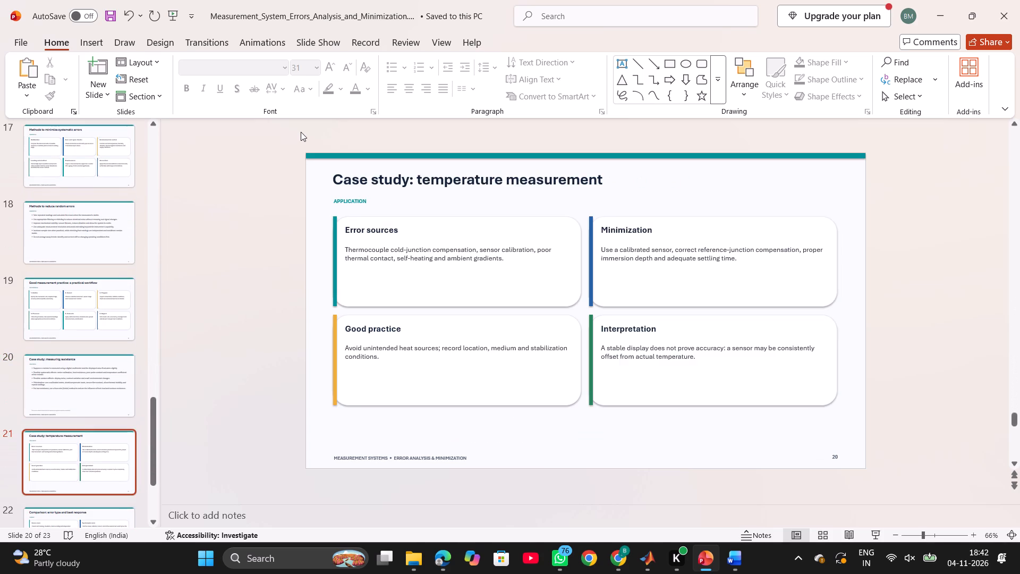
key("Right")
key("Right")
key("Right")
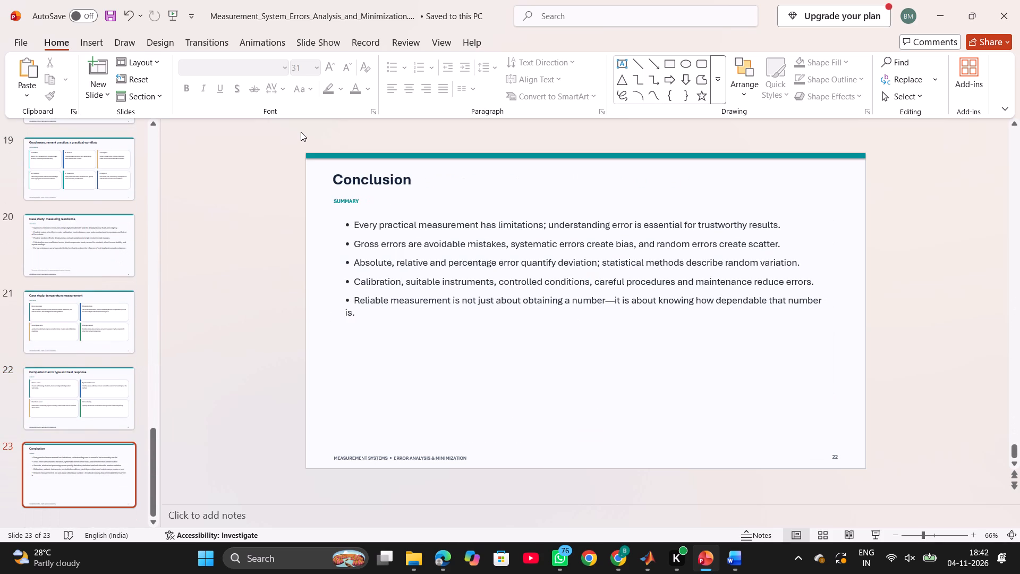
Delete the footnote about the correct method depending on resistance range from the "Case study: measuring resistance" slide.
key("Left")
key("Left")
key("Left")
key("Left")
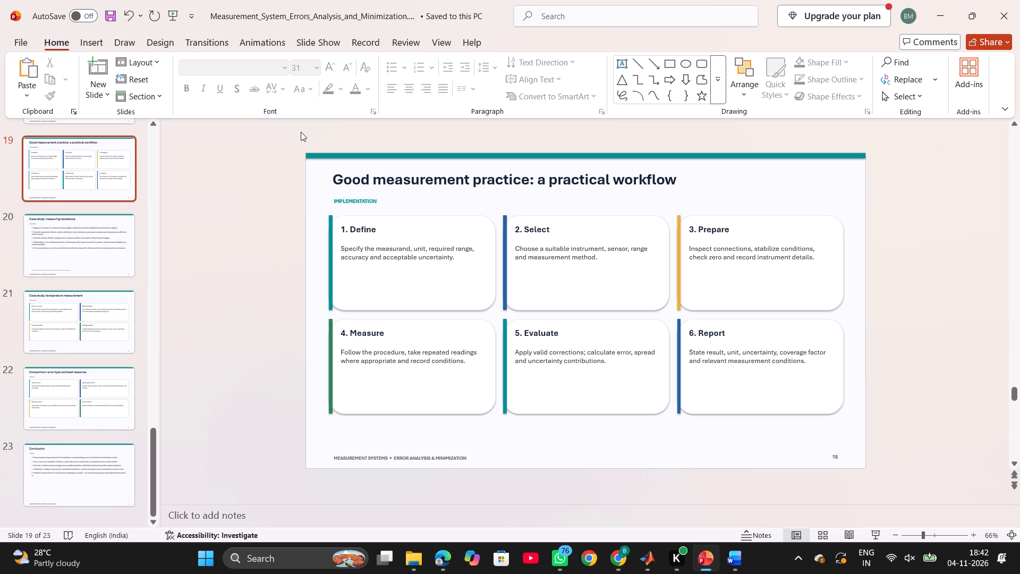
key("Right")
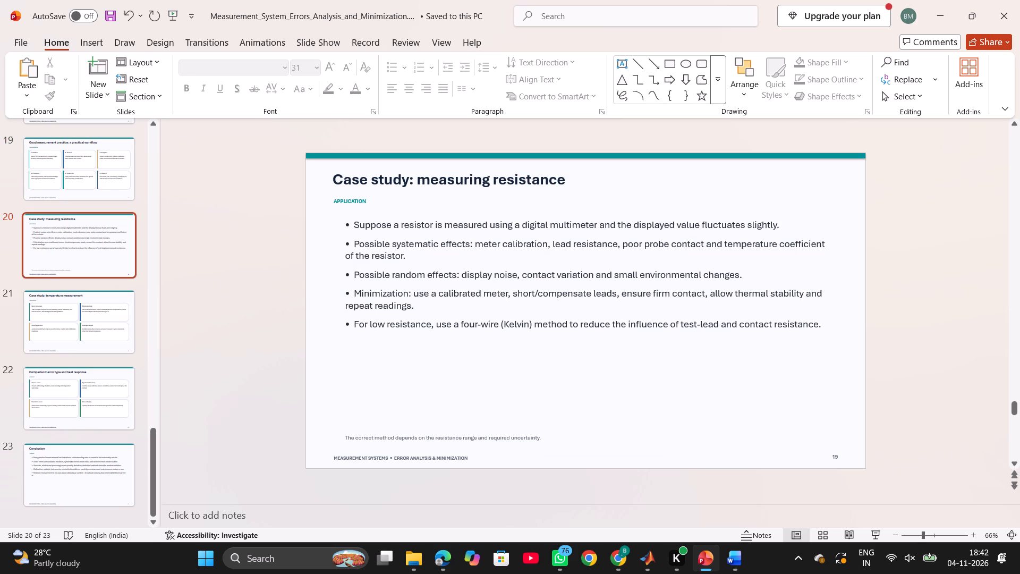
left_click_drag(540, 439, 329, 438)
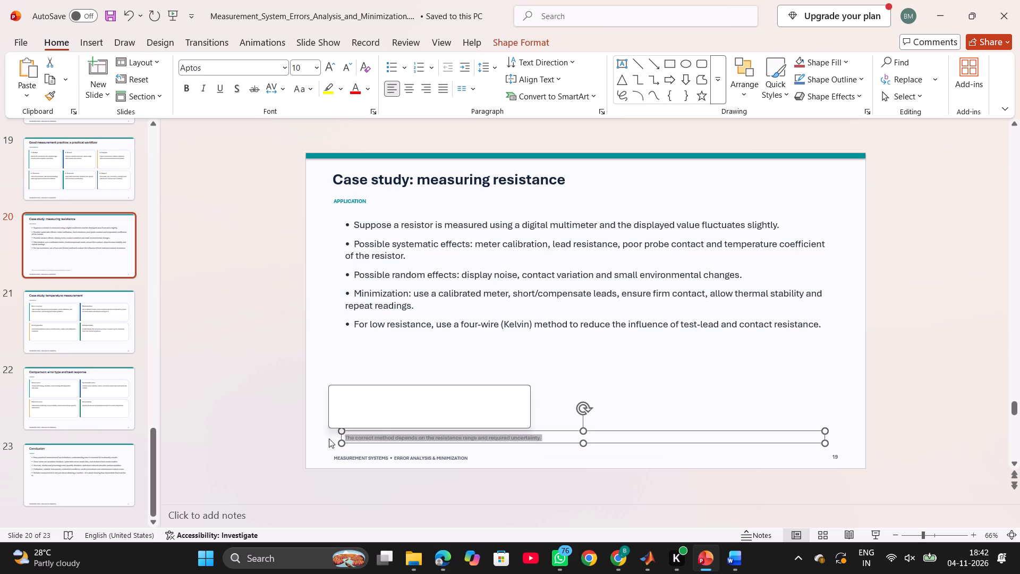
key("BackSpace")
left_click(376, 391)
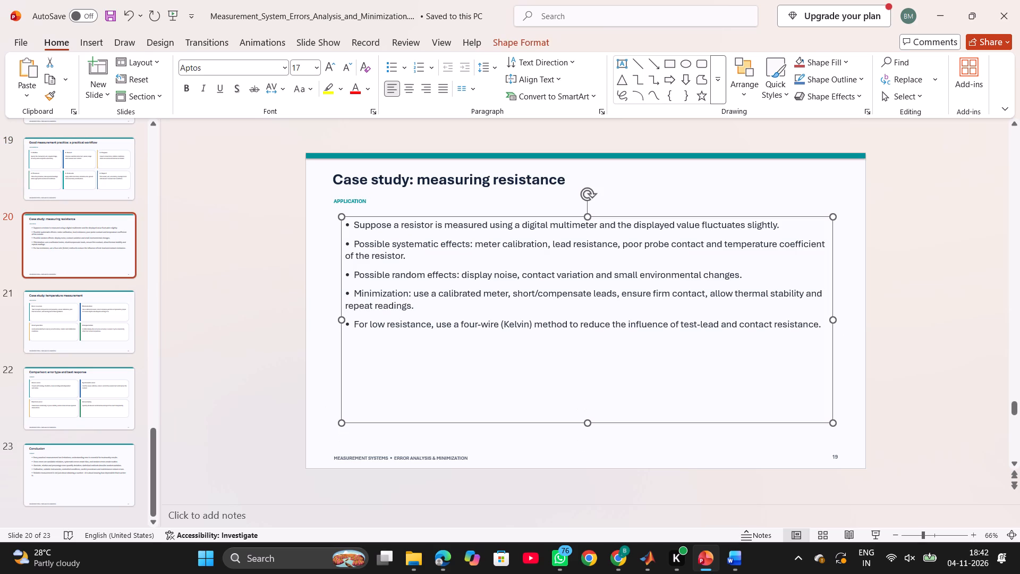
key("Left")
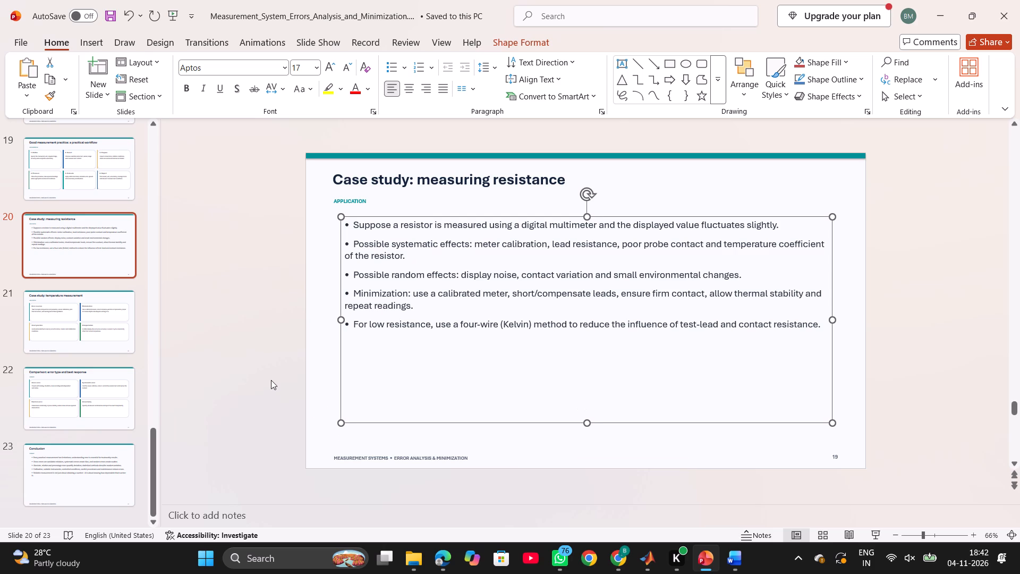
key("Left")
Review the slides in reverse order, from the practical workflow slide back to the cover slide.
scroll(271, 261, "up", 1)
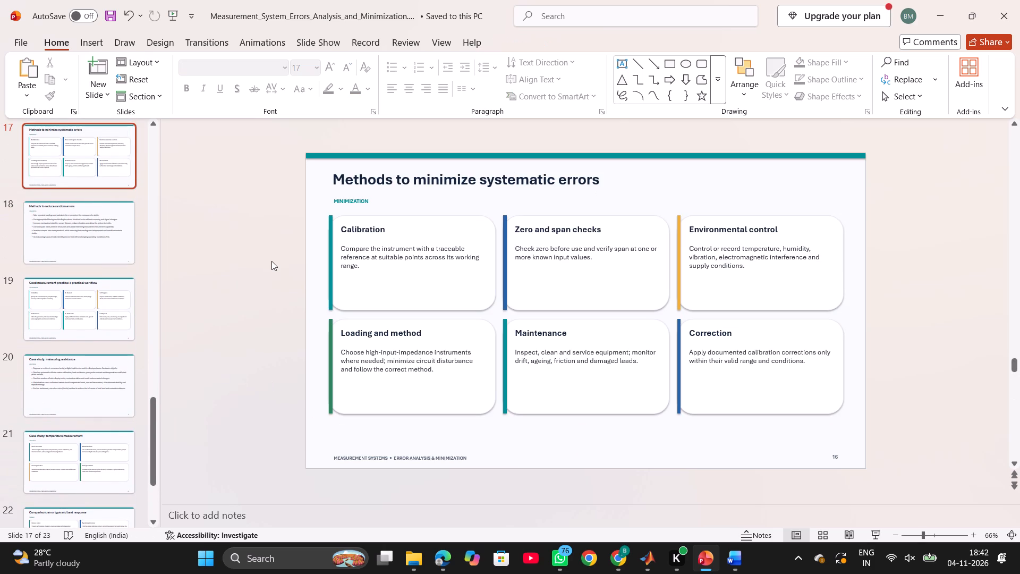
scroll(252, 284, "up", 1)
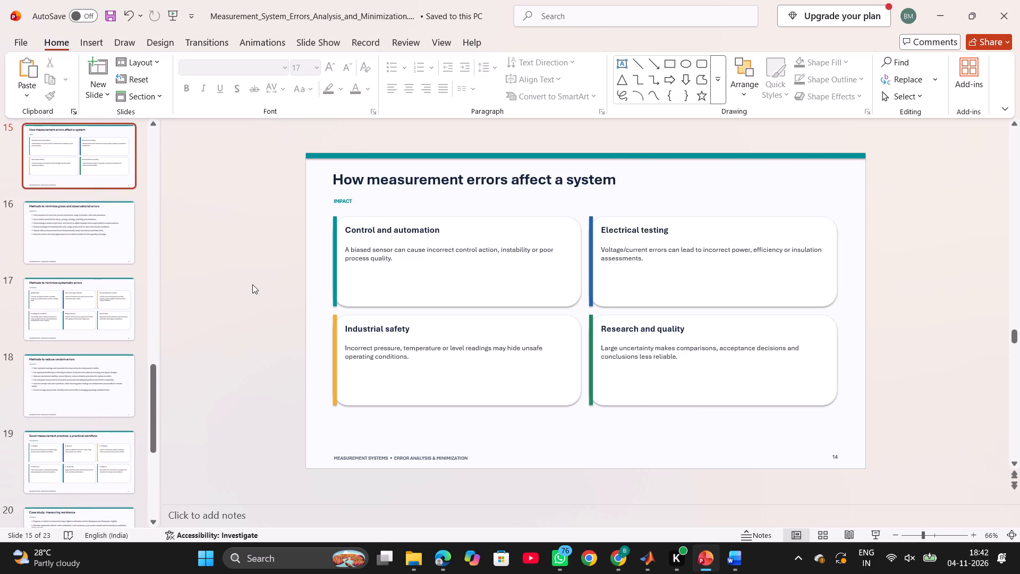
scroll(252, 284, "up", 1)
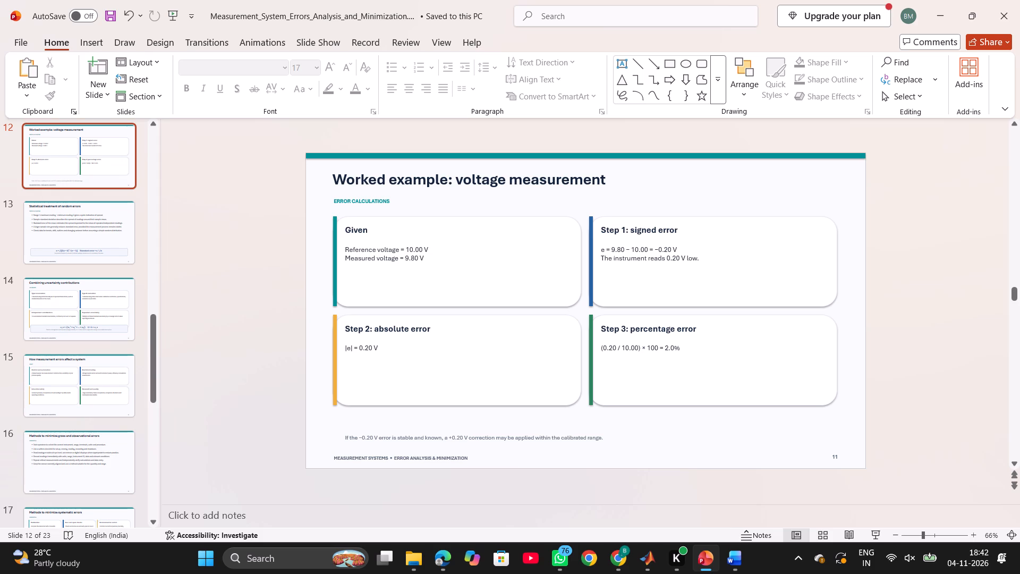
scroll(333, 384, "up", 1)
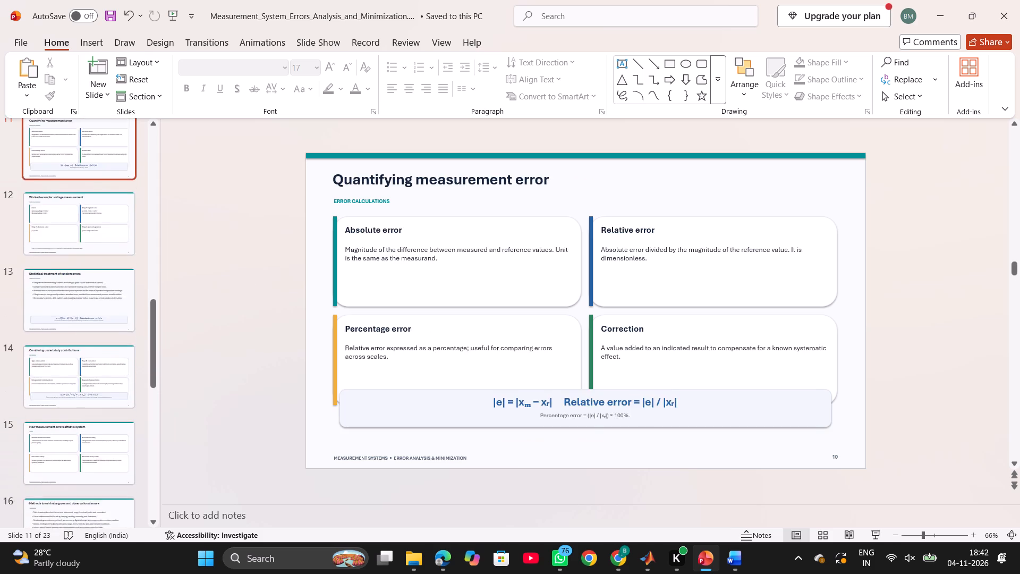
scroll(333, 384, "up", 1)
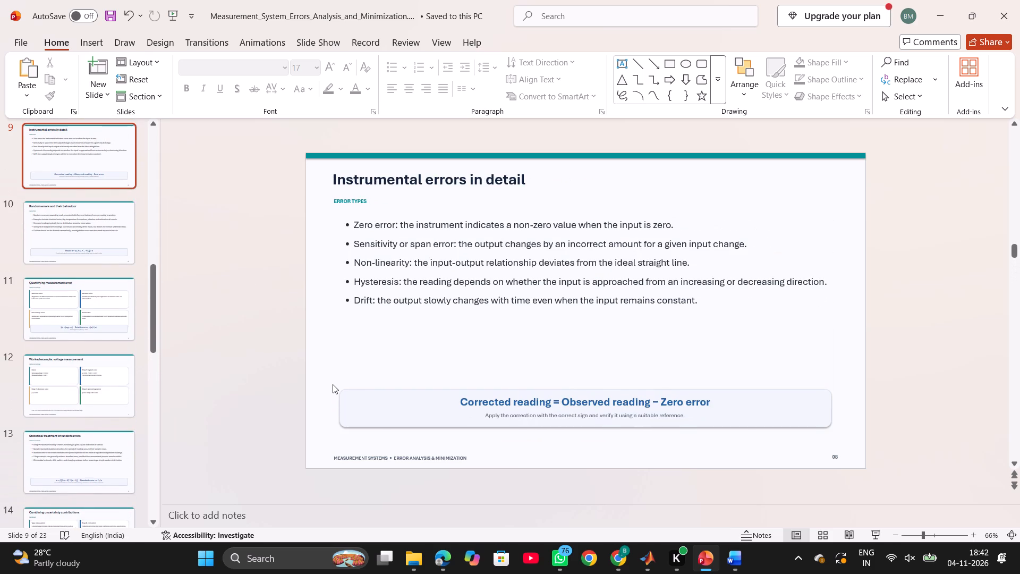
scroll(333, 384, "up", 3)
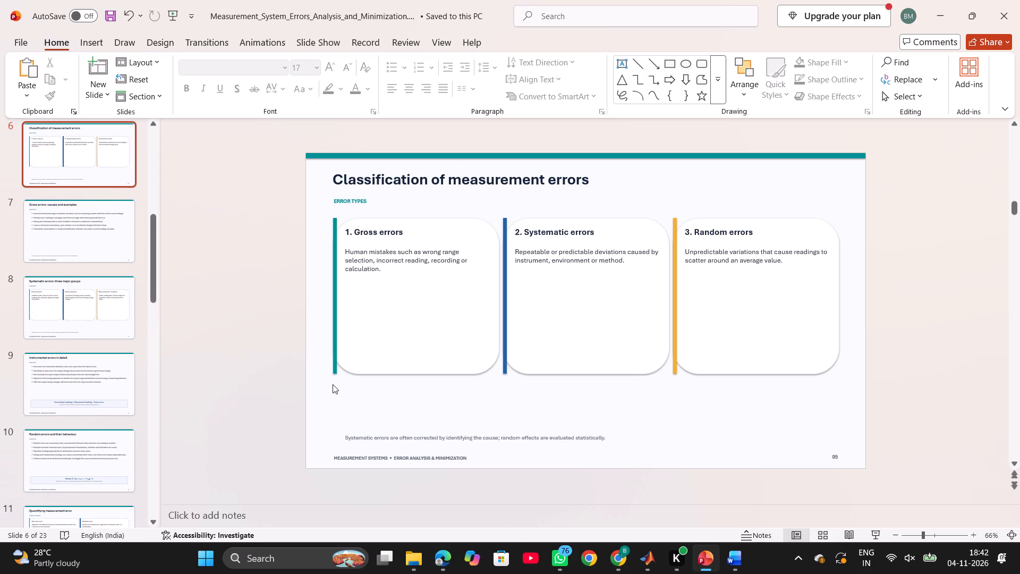
scroll(333, 384, "up", 1)
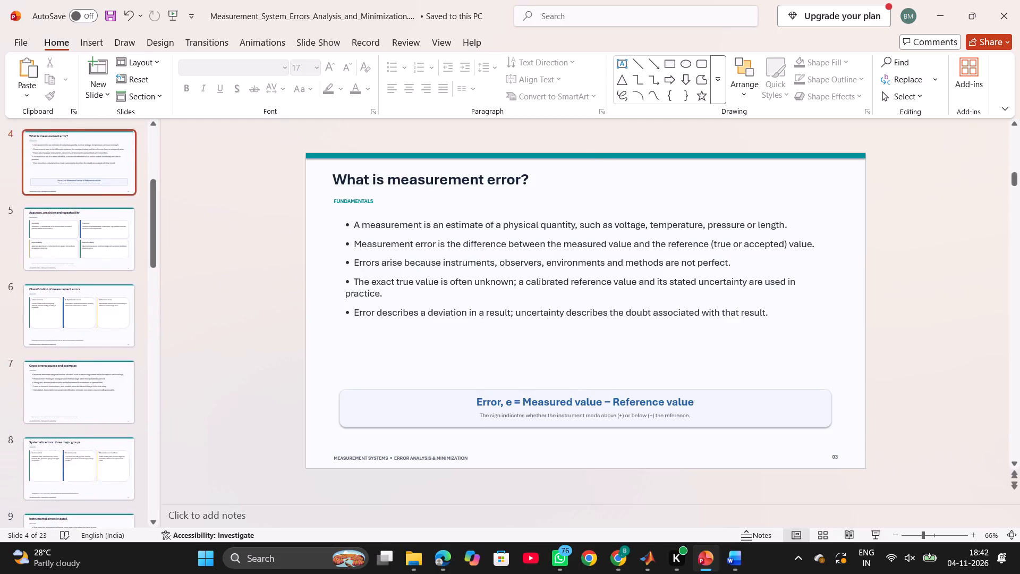
scroll(333, 384, "up", 1)
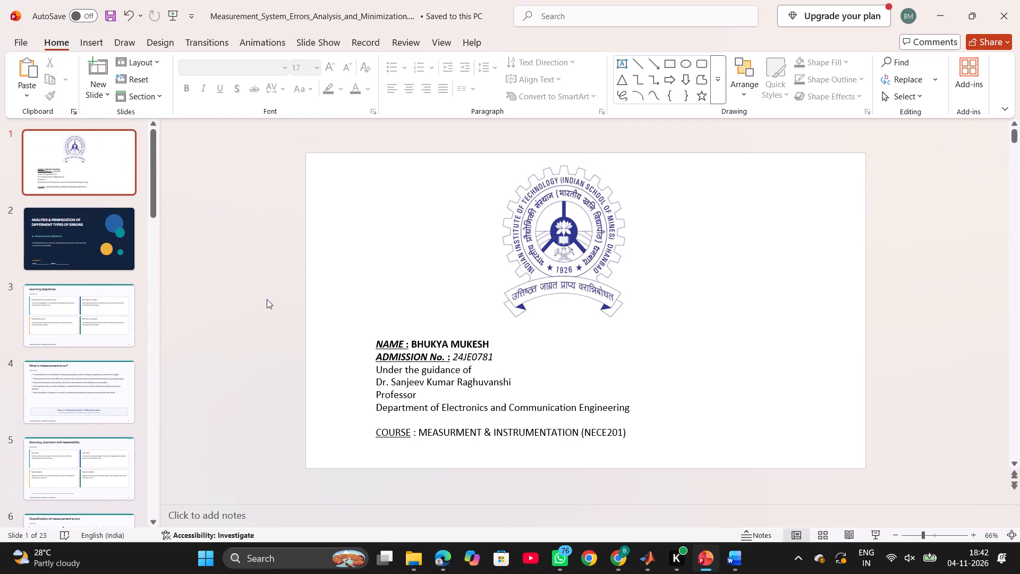
Save the presentation to Downloads as Measurement_System_Errors_Analysis_and_Minimization.pptx, replacing the existing file.
left_click(22, 44)
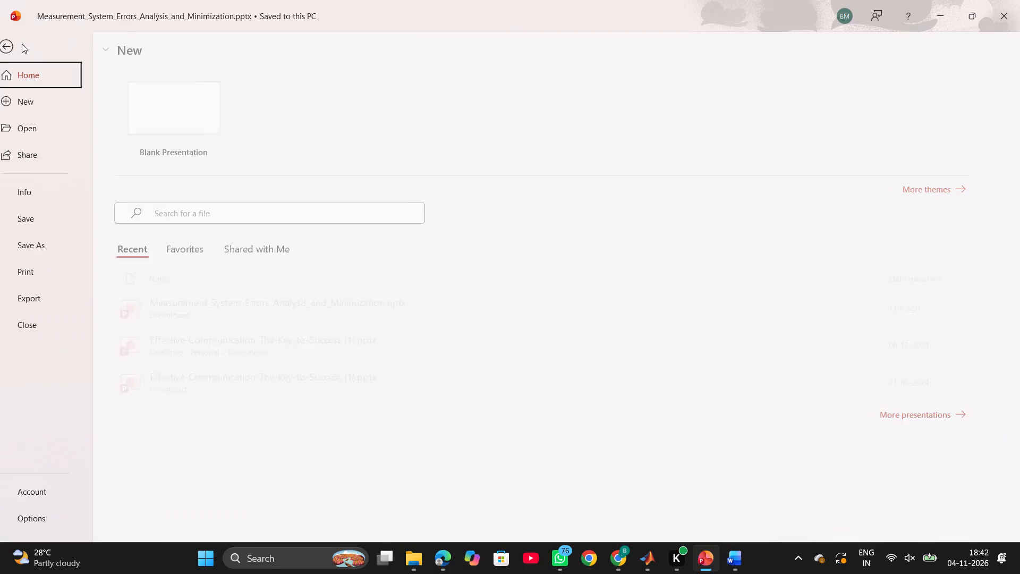
left_click(33, 247)
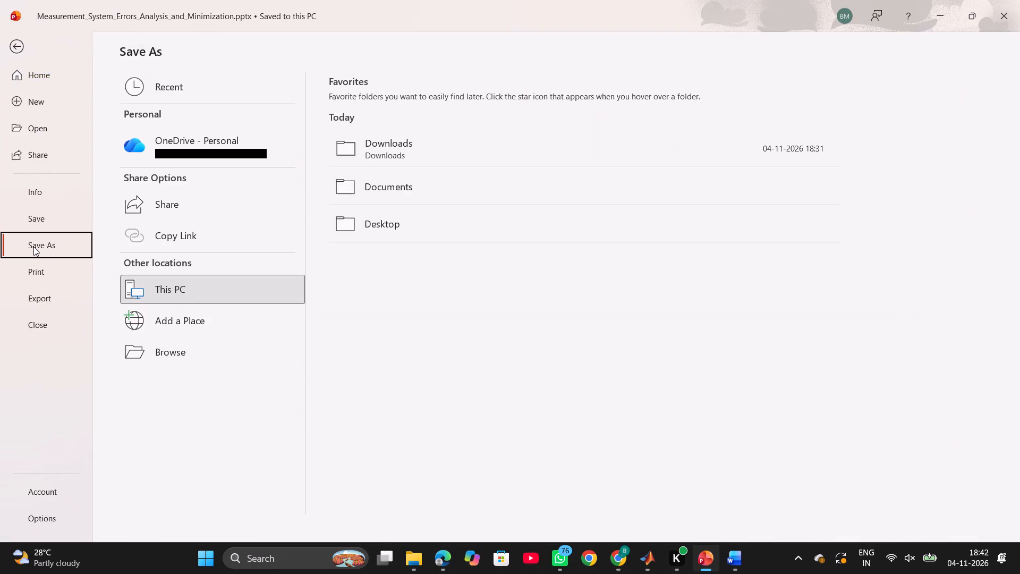
left_click(365, 158)
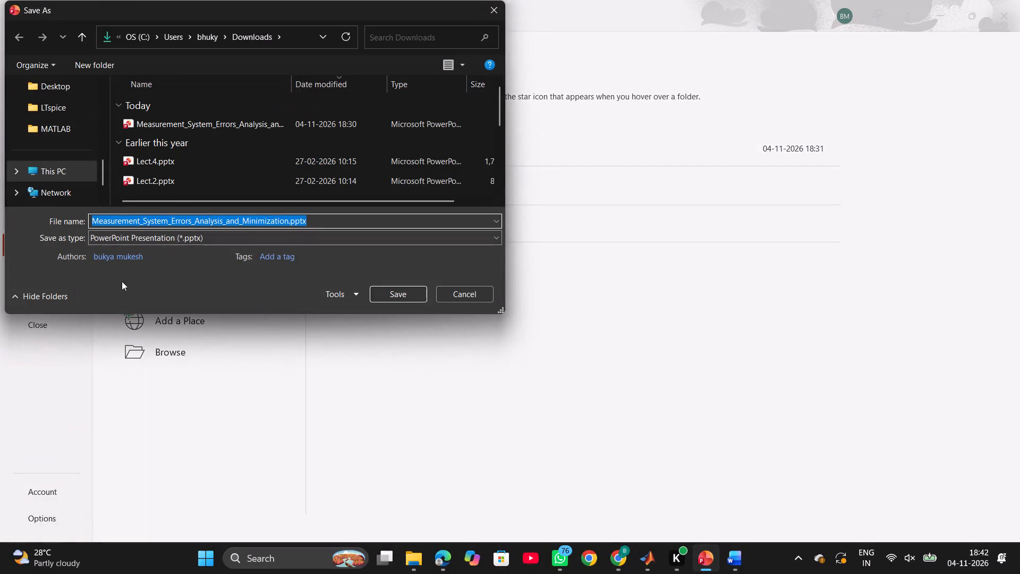
scroll(50, 159, "down", 1)
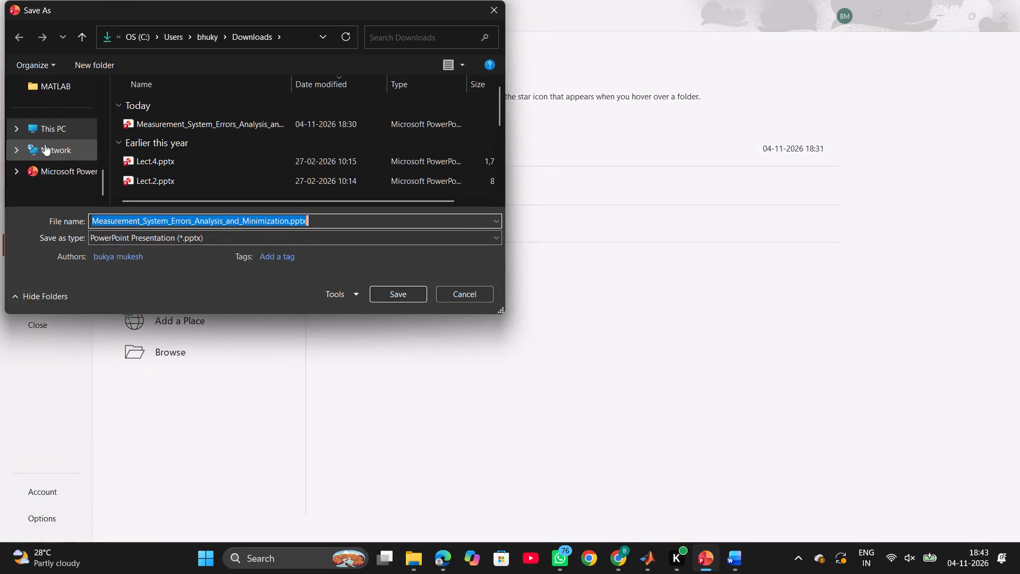
scroll(45, 170, "up", 1)
left_click(49, 168)
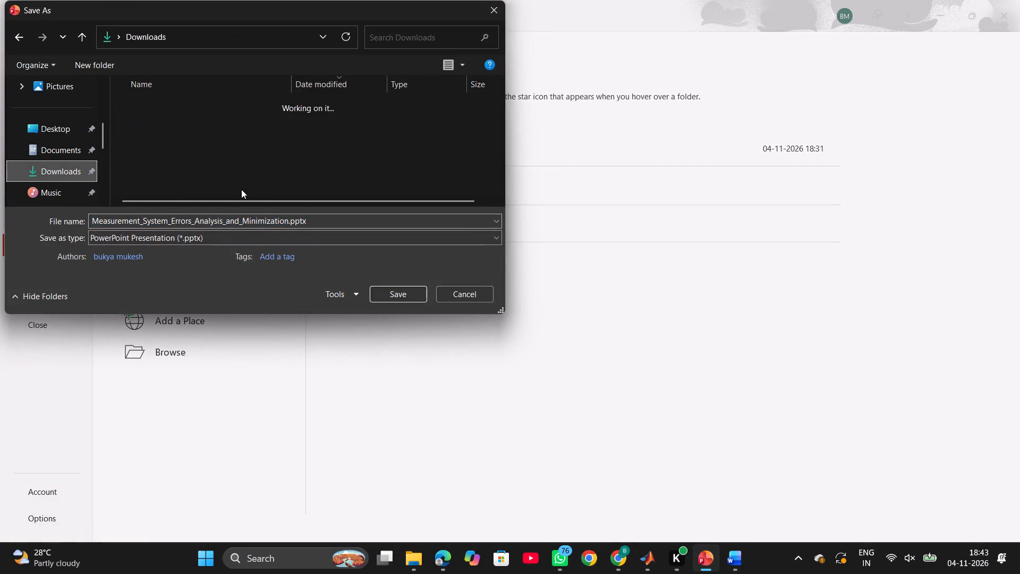
left_click(404, 292)
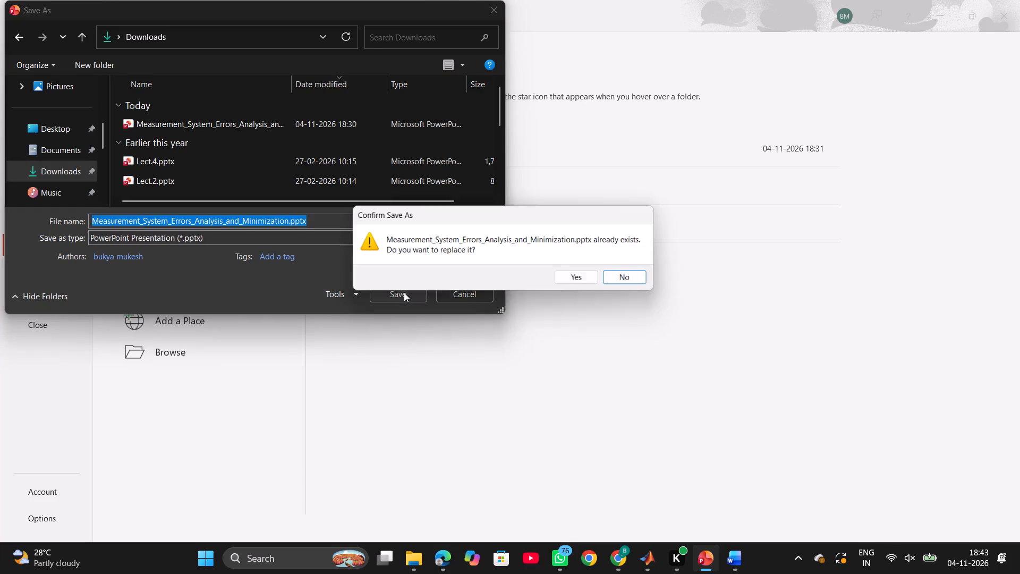
left_click(595, 278)
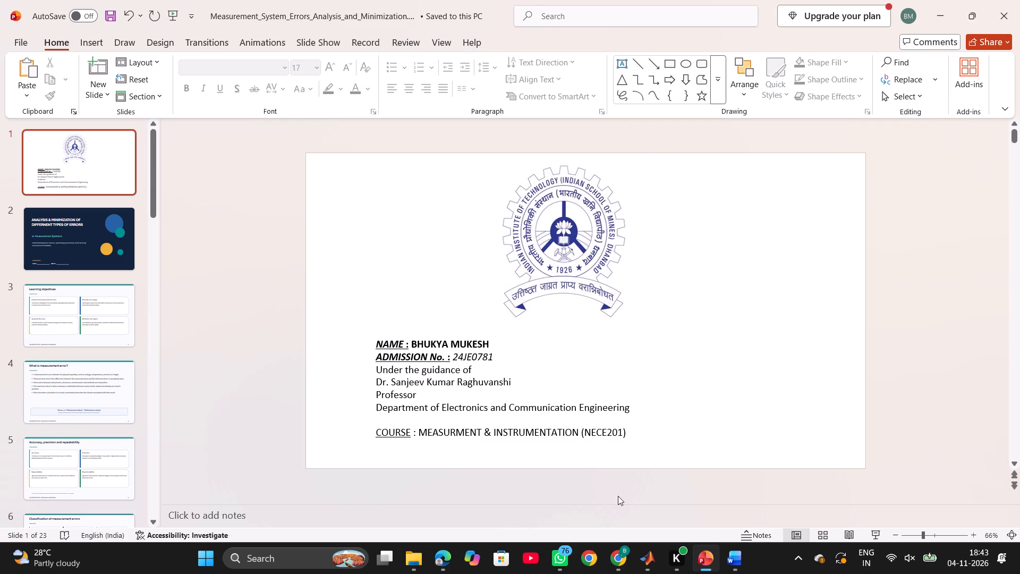
Switch to File Explorer, open the saved measurement errors presentation from Downloads, and close its PowerPoint window.
left_click(419, 567)
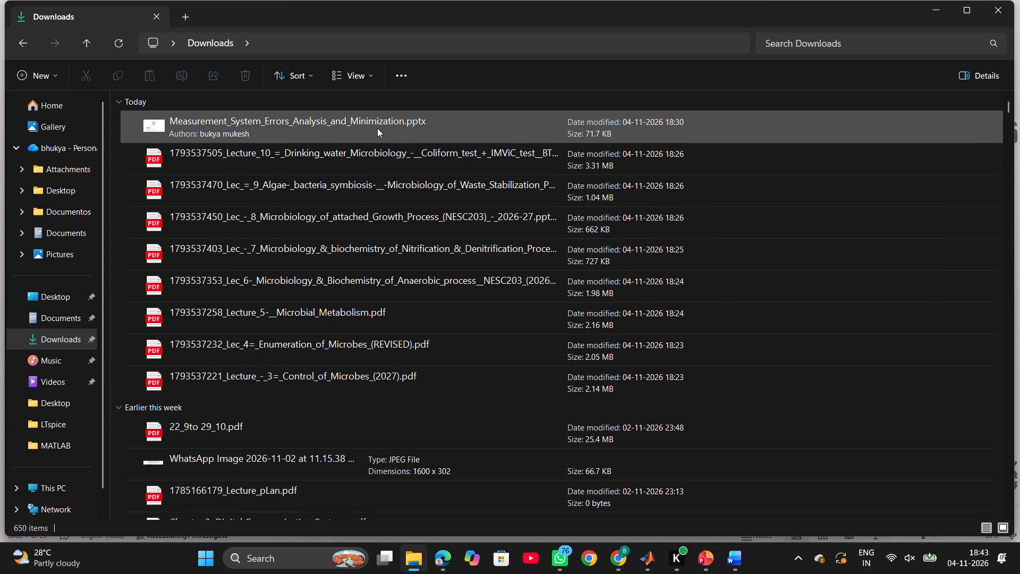
double_click(377, 128)
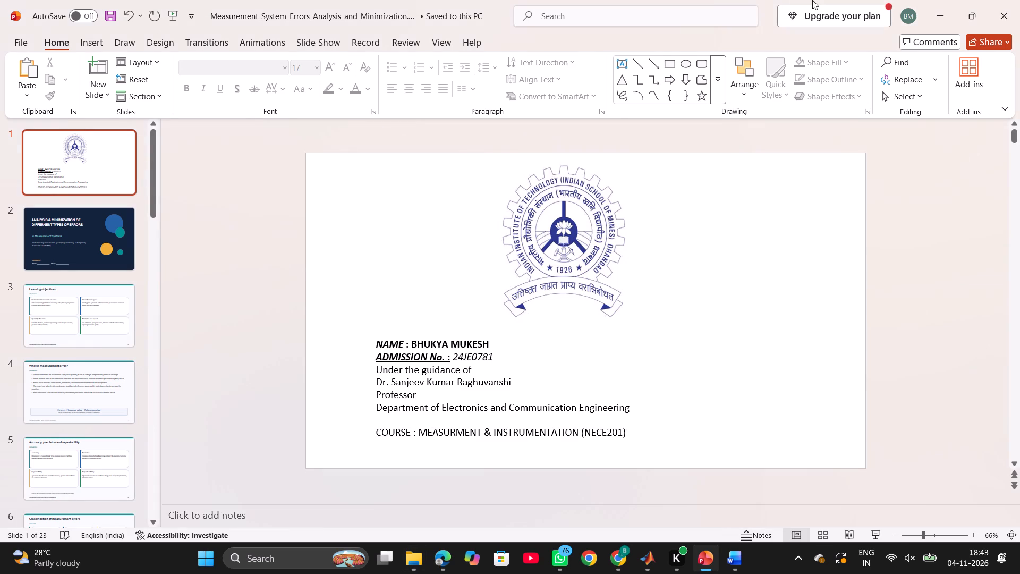
left_click(1018, 1)
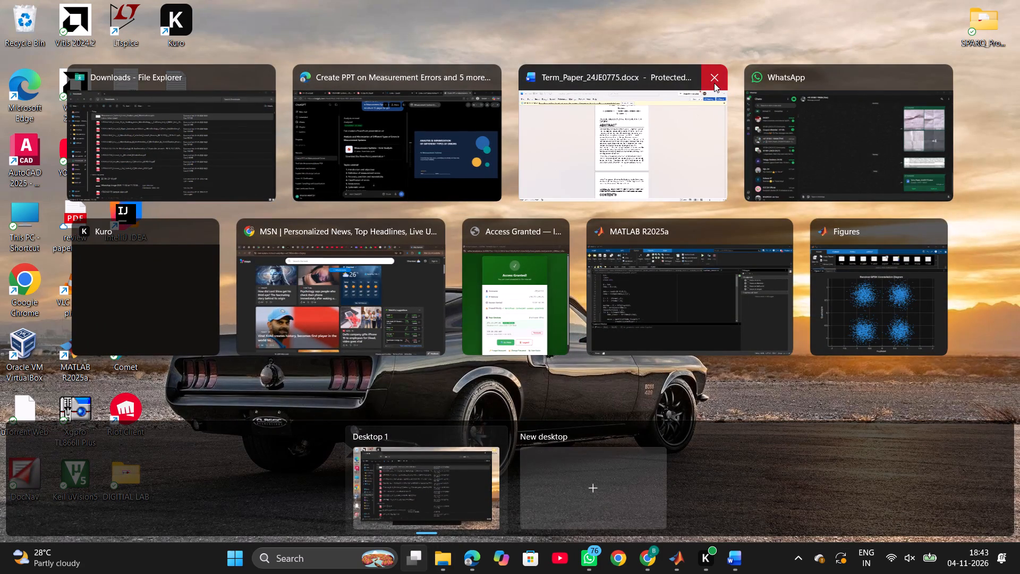
Close the protected term paper document in Word.
left_click(714, 83)
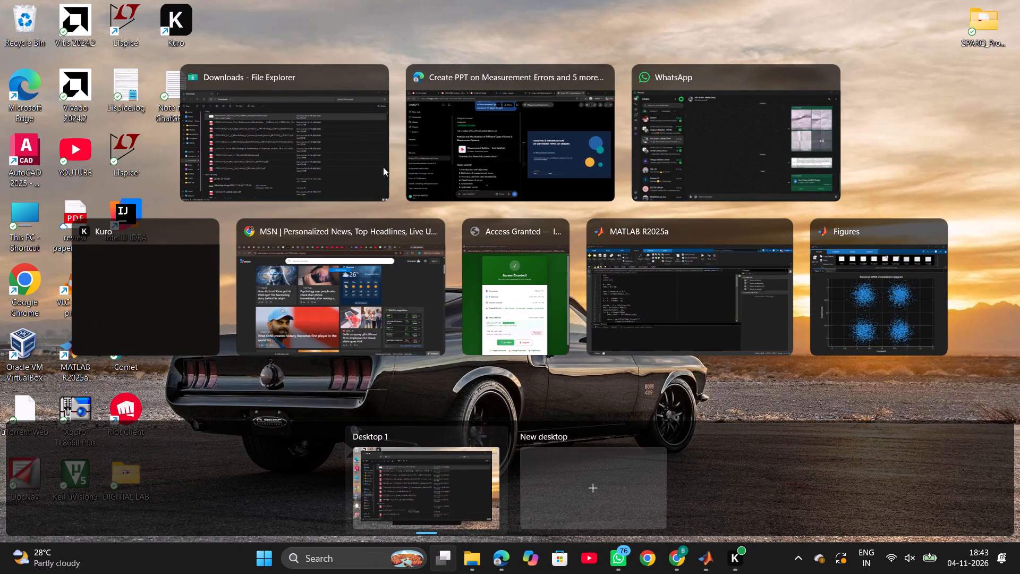
Return to the Downloads folder and reopen Measurement_System_Errors_Analysis_and_Minimization.pptx in PowerPoint.
left_click(312, 122)
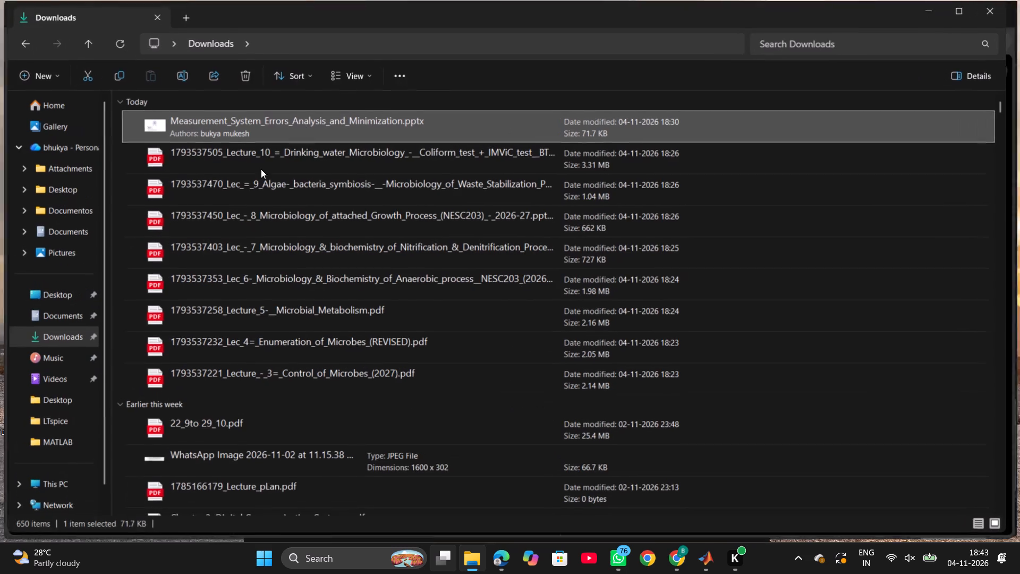
double_click(331, 125)
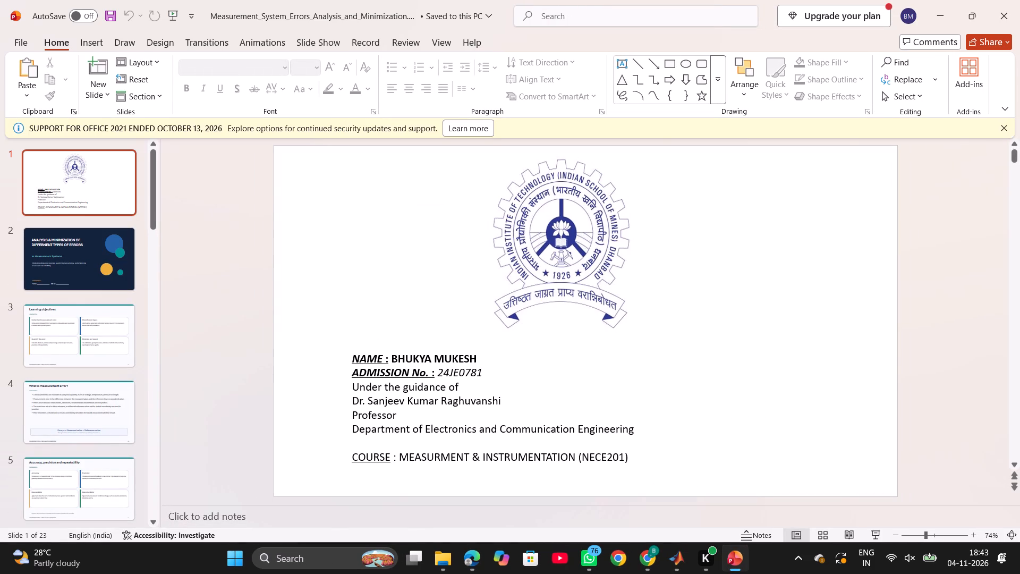
Review every slide of the reopened measurement errors presentation in order, from the title slide through the Conclusion, and minimize its window.
key("Right")
key("Right")
key("Right")
key("Right")
key("Right")
key("Right")
key("Right")
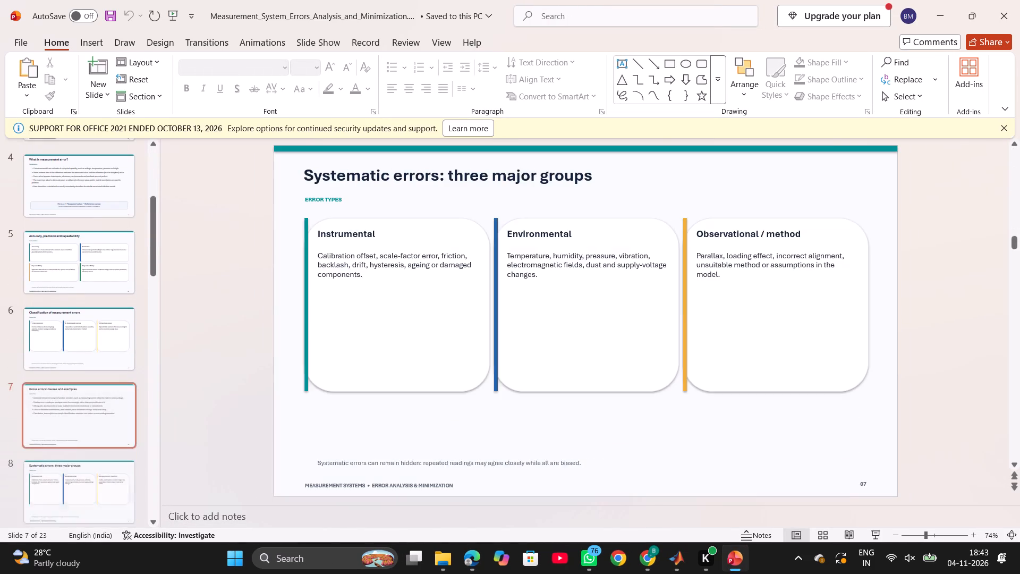
key("Right")
key("Right")
key("Right")
key("Right")
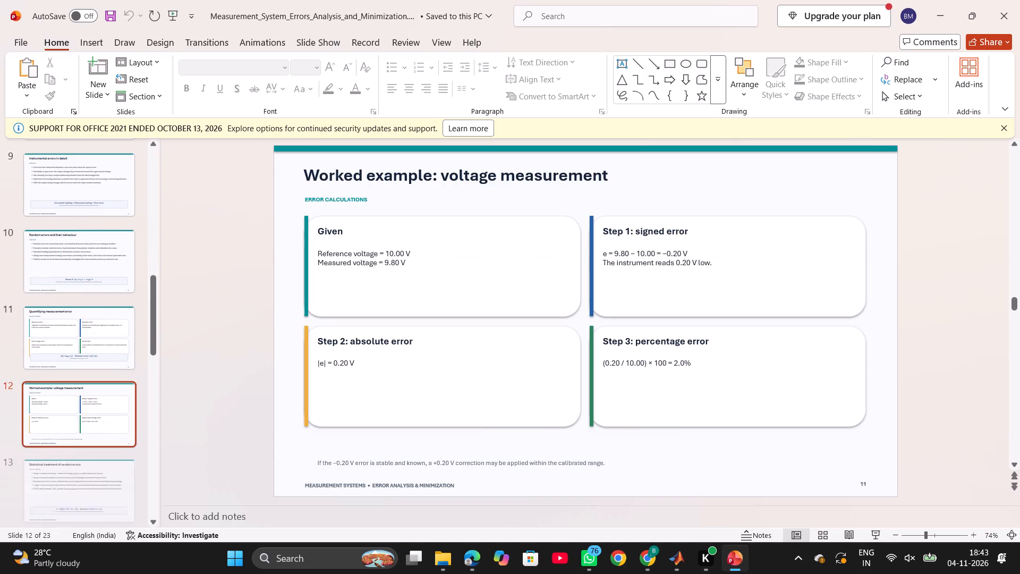
key("Right")
key("Right")
key("Right")
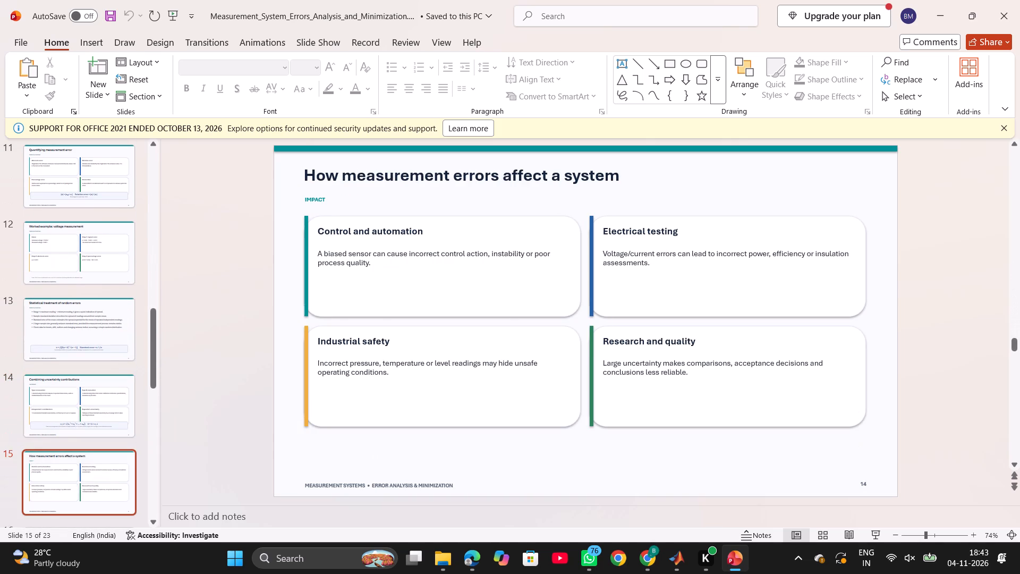
key("Right")
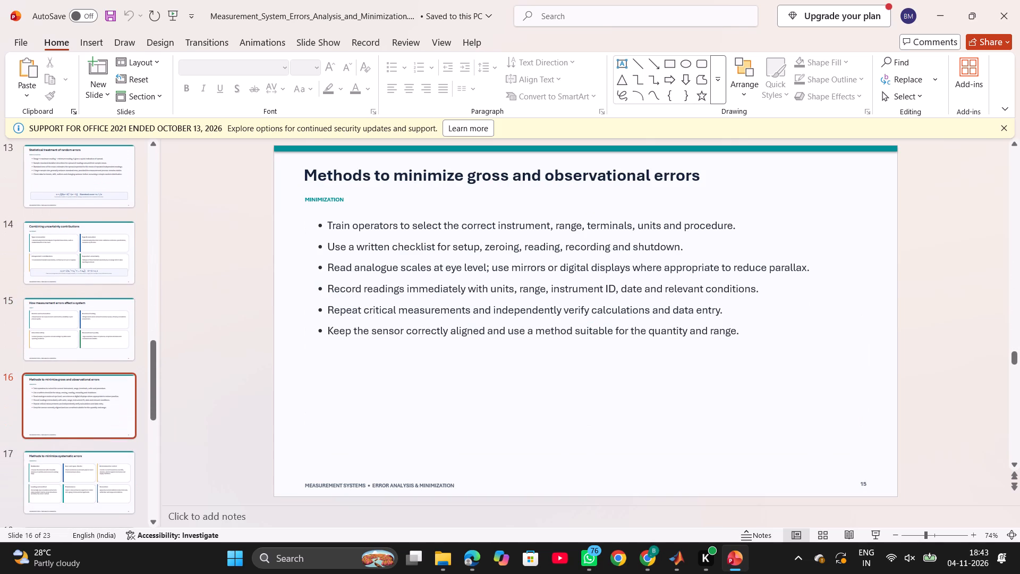
key("Right")
key("Right")
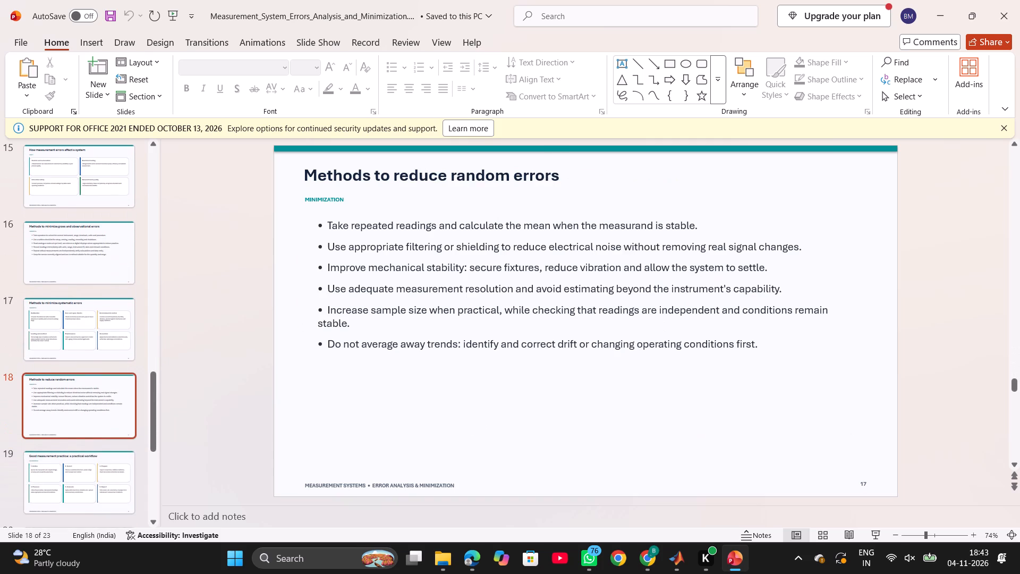
key("Right")
key("Right")
key("Right")
key("Right")
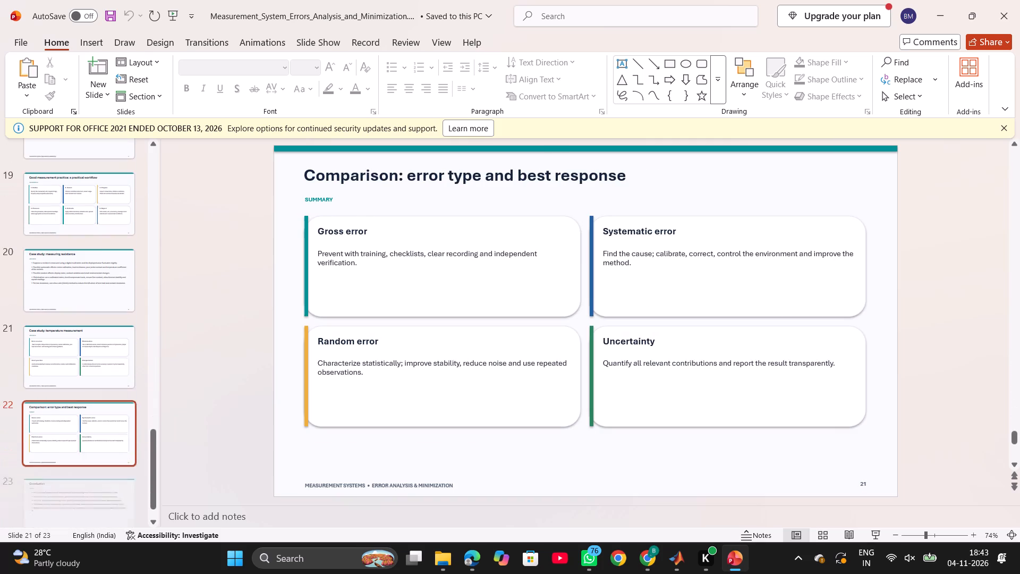
key("Right")
key("Right")
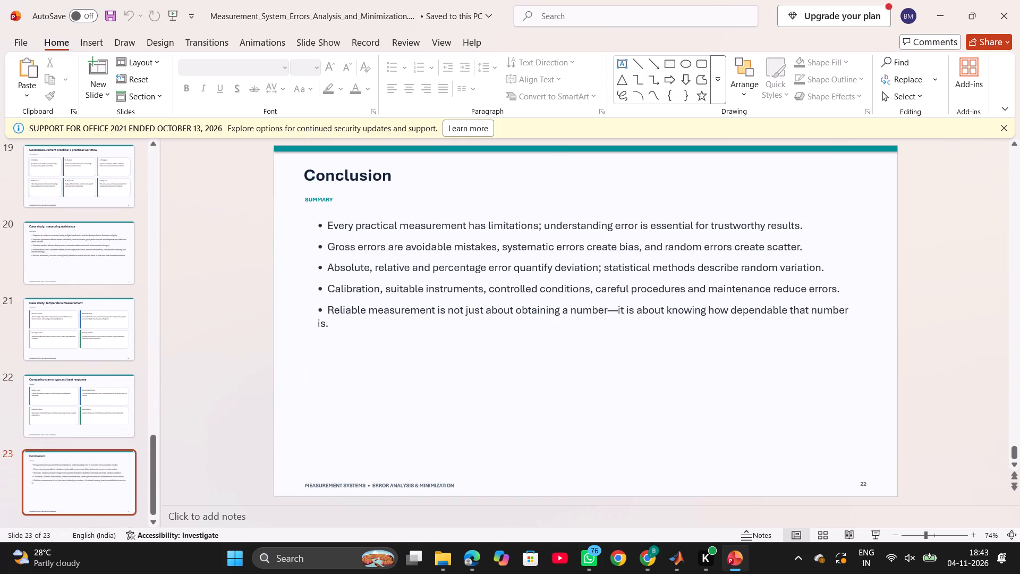
left_click(929, 12)
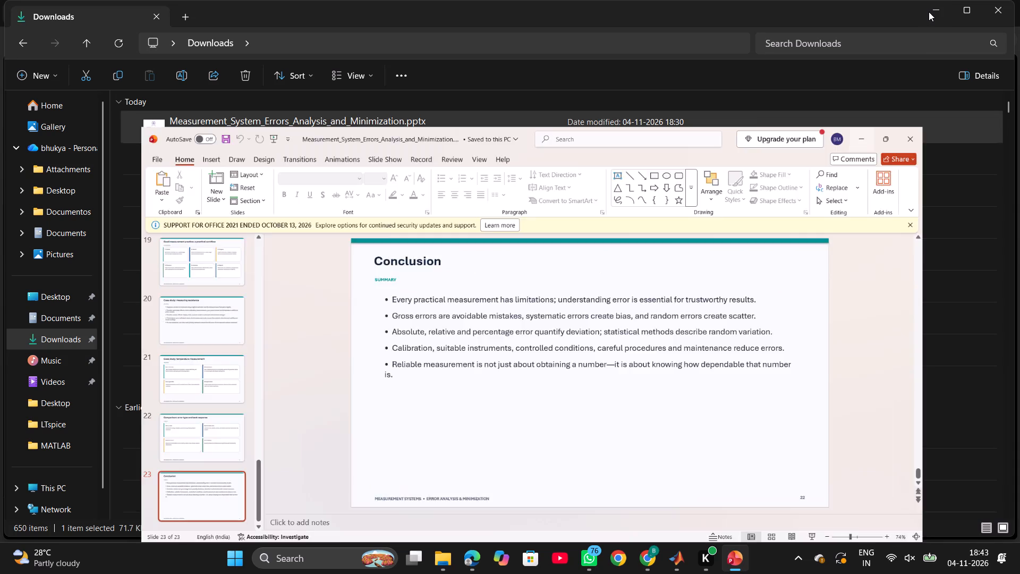
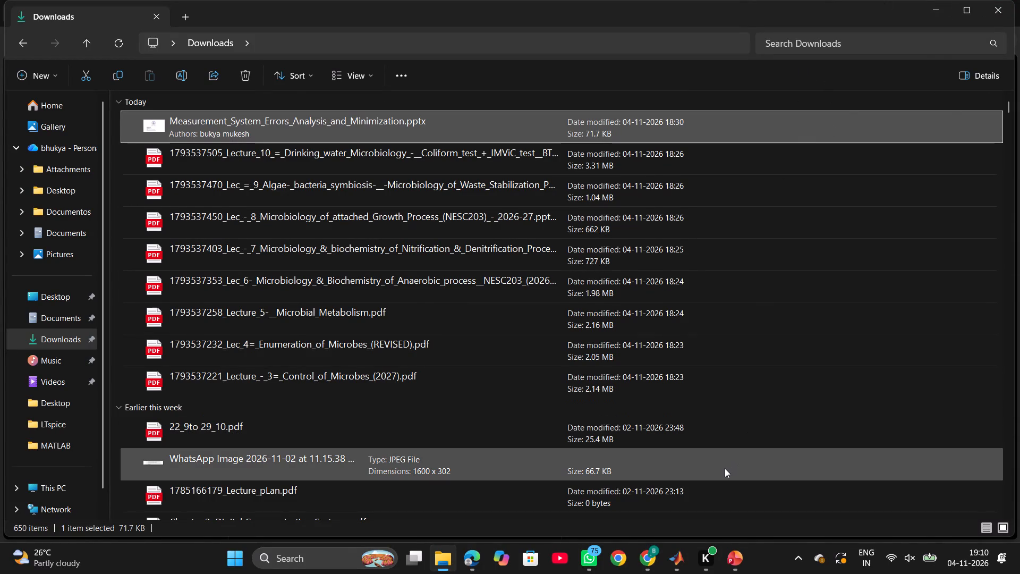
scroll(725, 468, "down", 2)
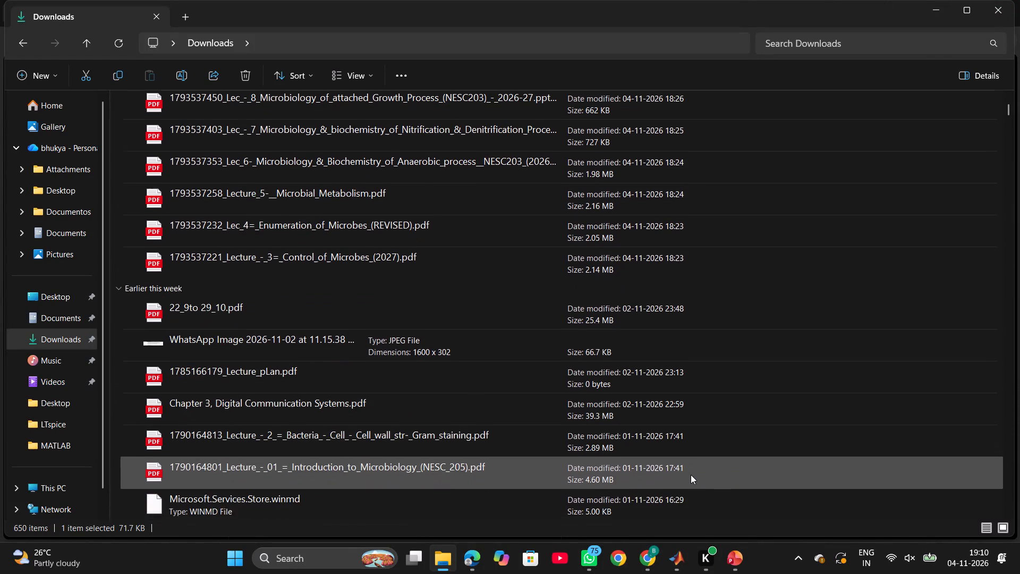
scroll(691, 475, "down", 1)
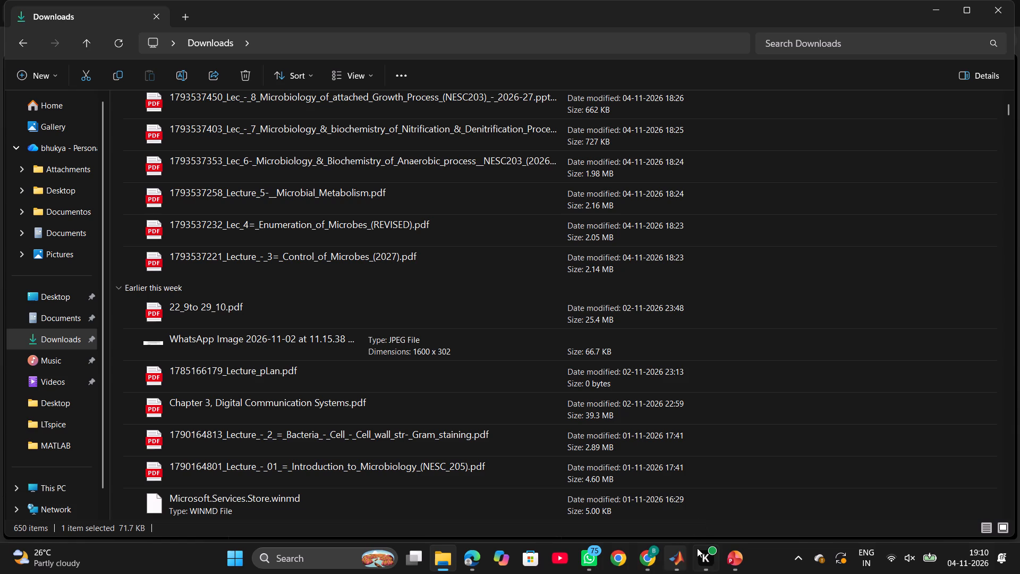
left_click(651, 564)
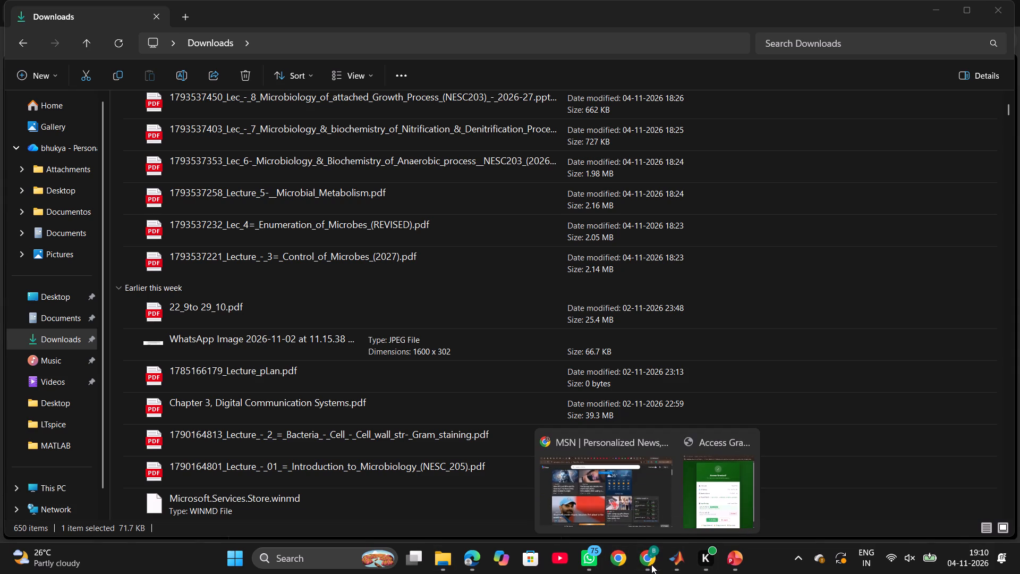
left_click(652, 555)
left_click(636, 487)
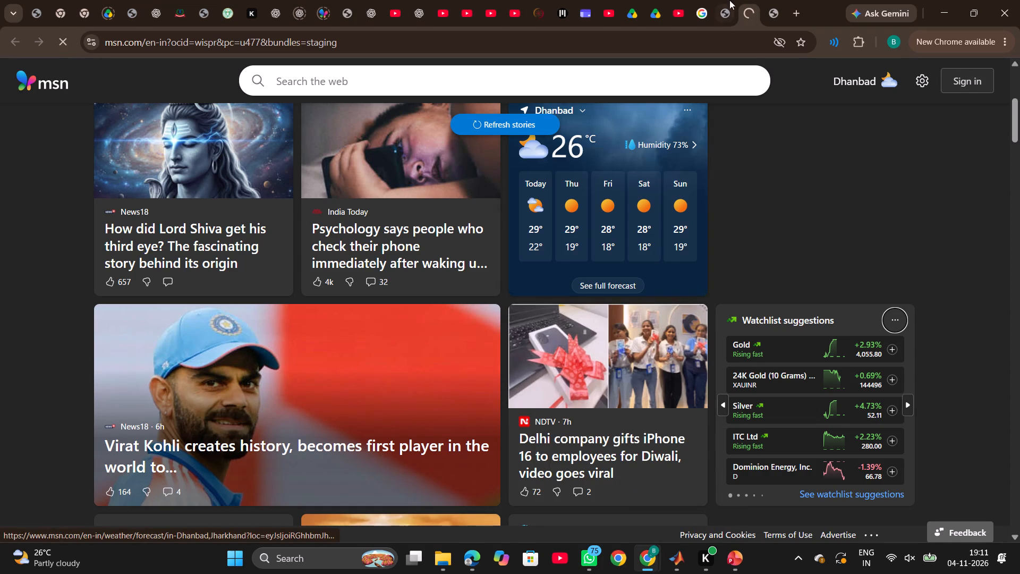
left_click(749, 8)
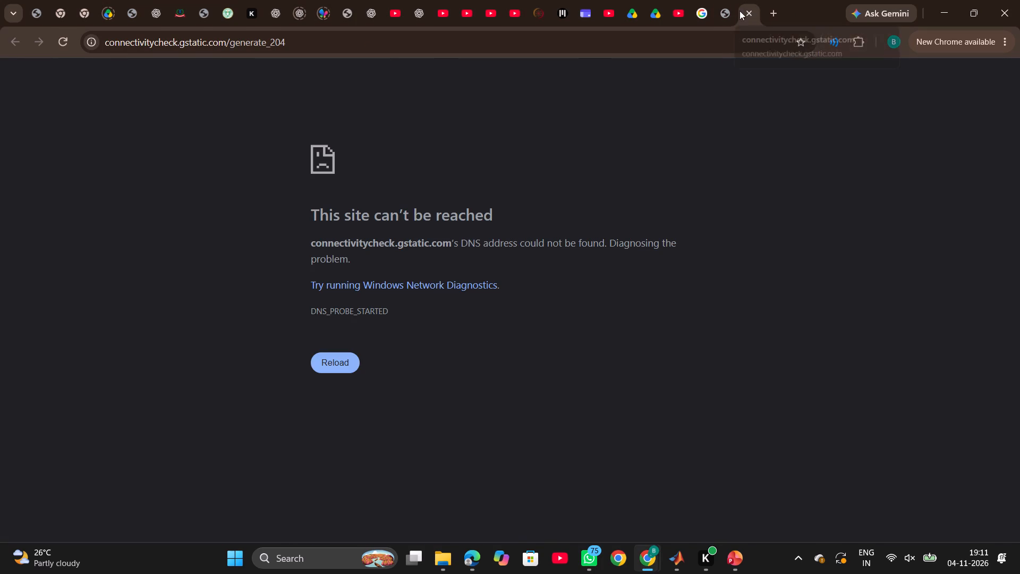
left_click(729, 13)
left_click(725, 12)
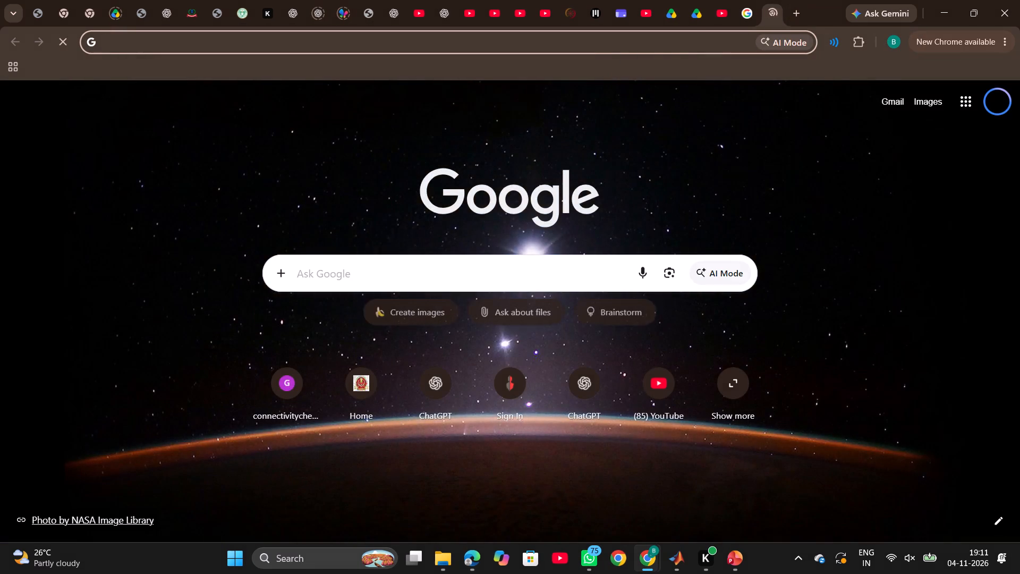
left_click(624, 44)
type("CONVERT")
key("space")
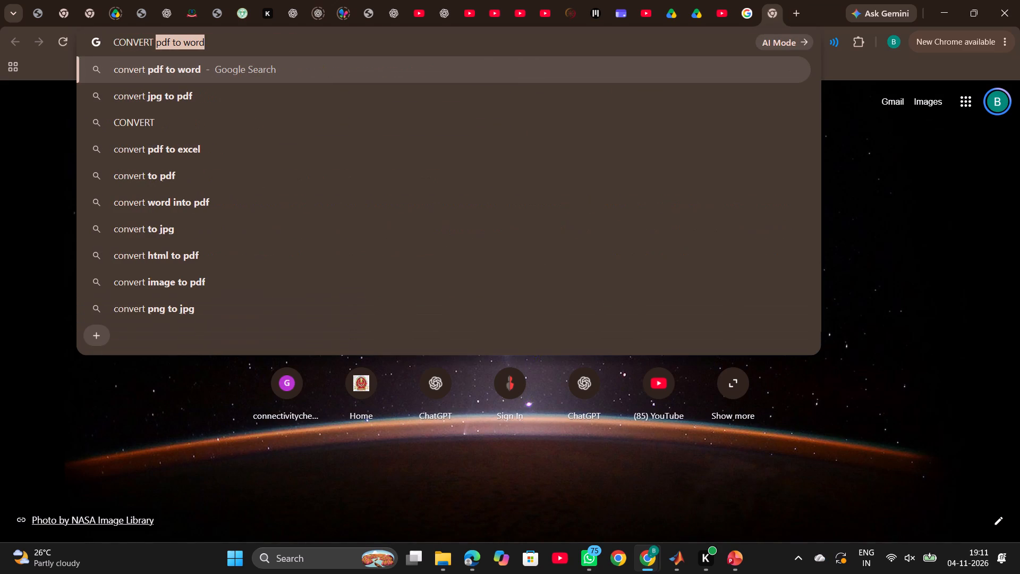
type("PP")
type("T")
key("space")
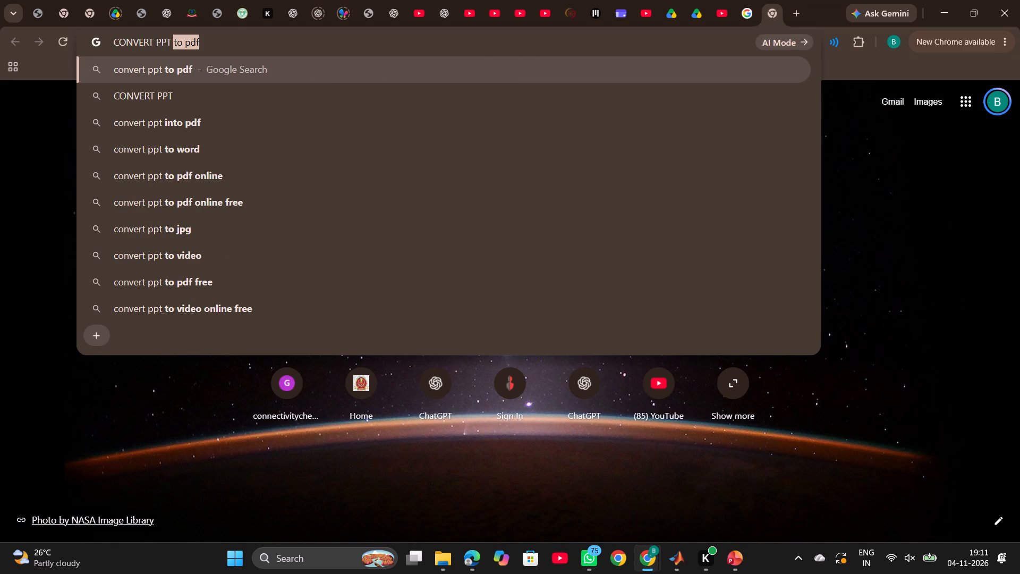
double_click(618, 68)
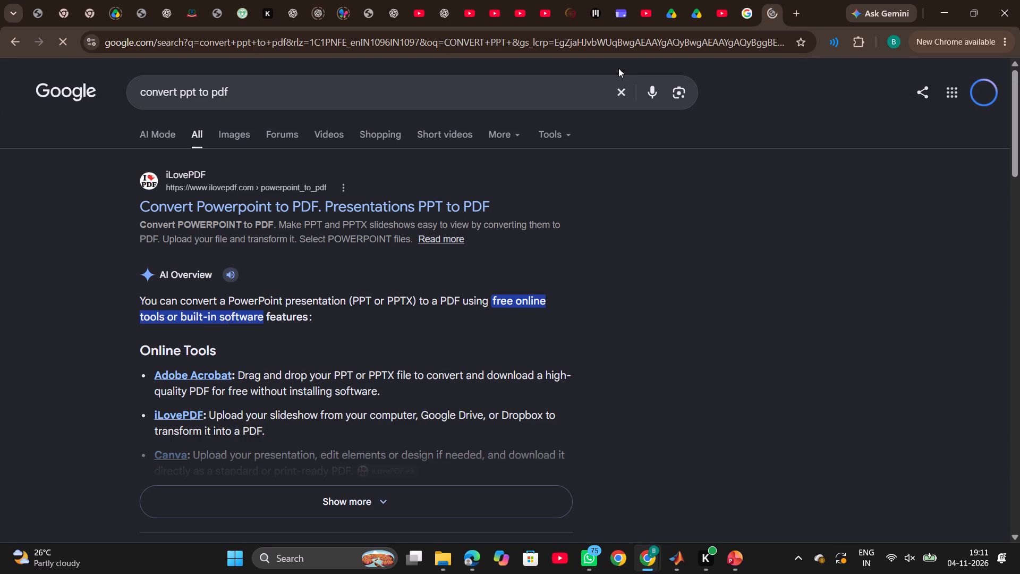
left_click(442, 214)
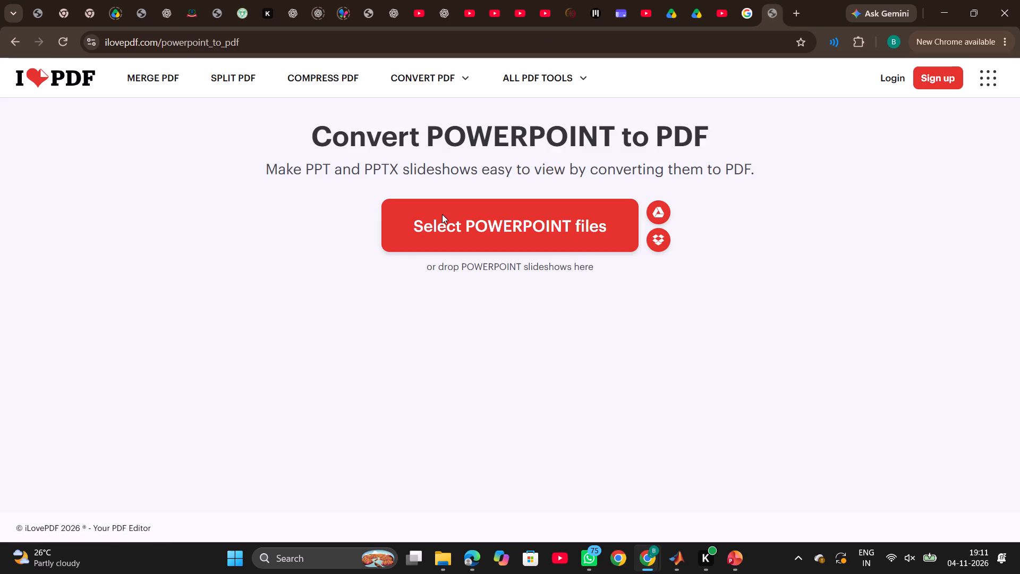
Upload Measurement_System_Errors_Analysis_and_Minimization.pptx from Downloads to the iLovePDF converter.
left_click(507, 238)
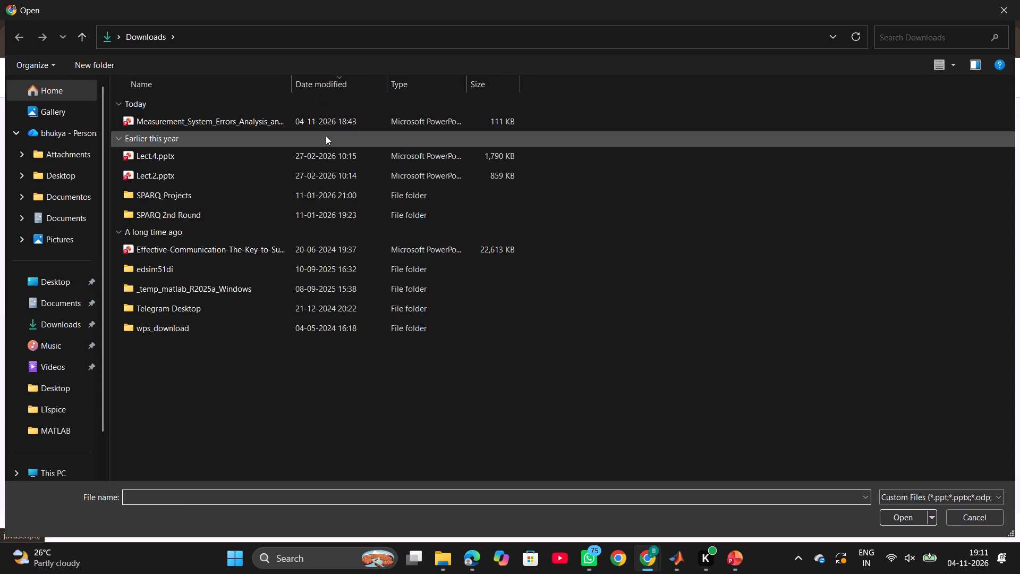
left_click(44, 326)
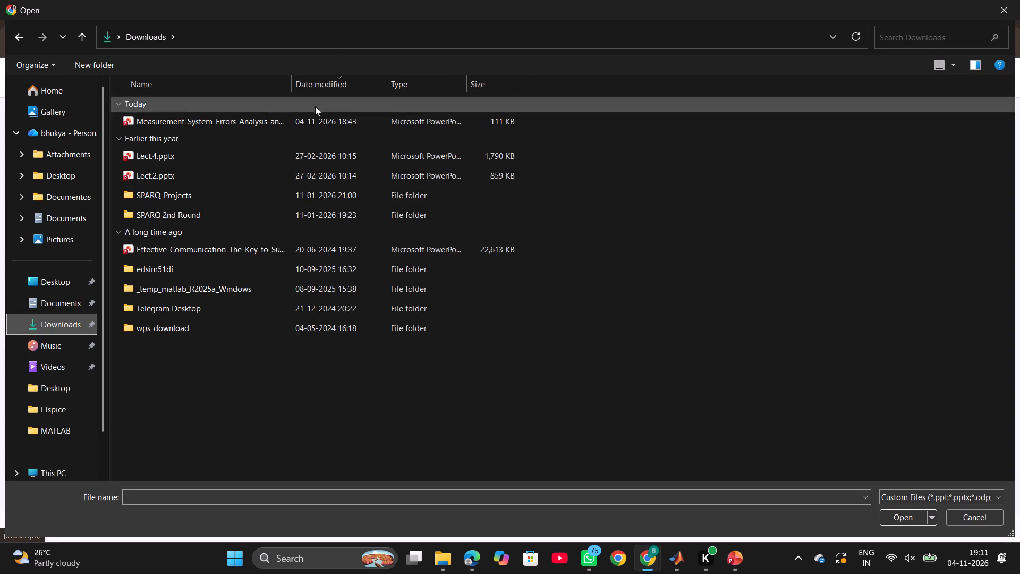
left_click(310, 123)
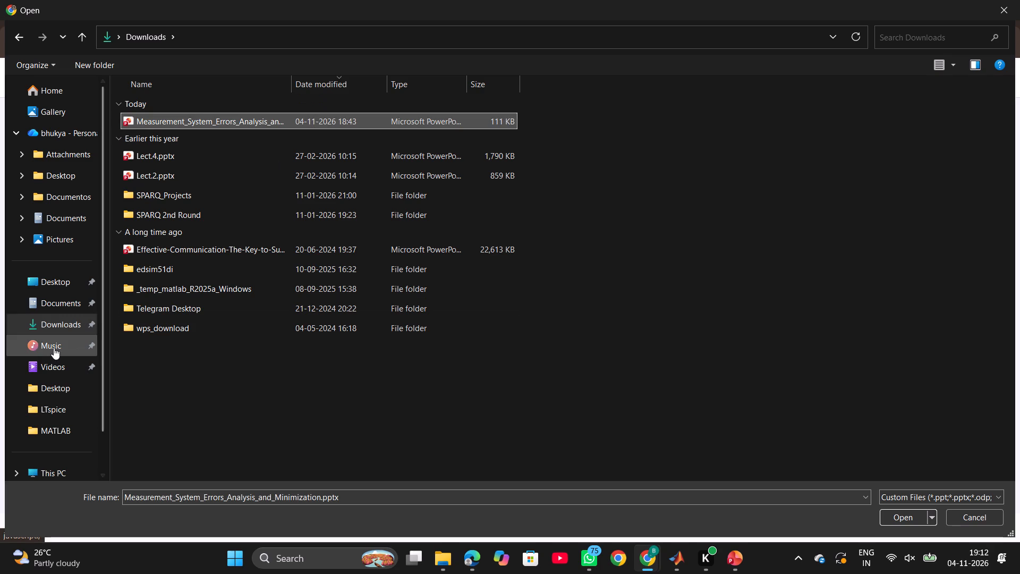
double_click(76, 318)
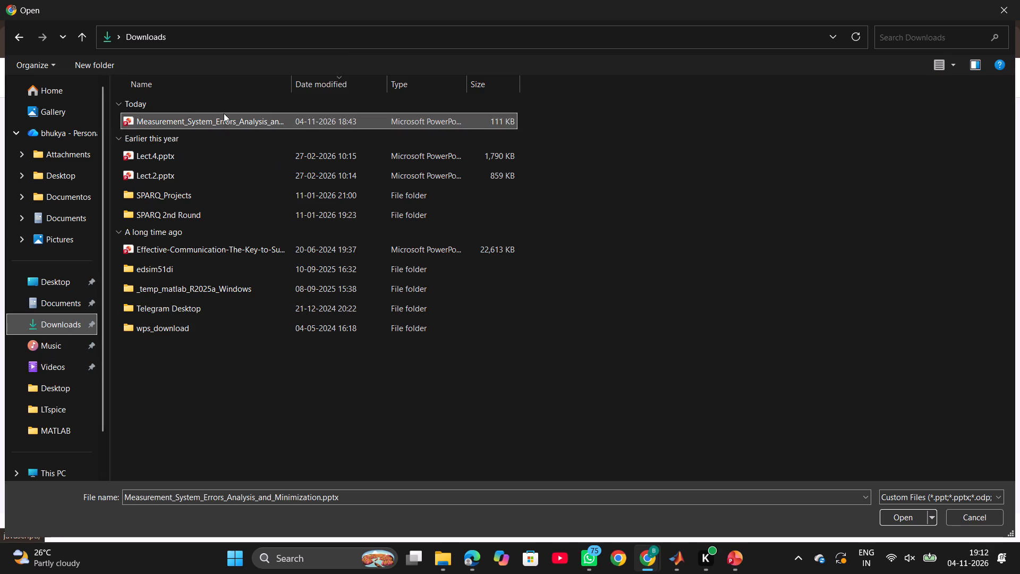
double_click(245, 126)
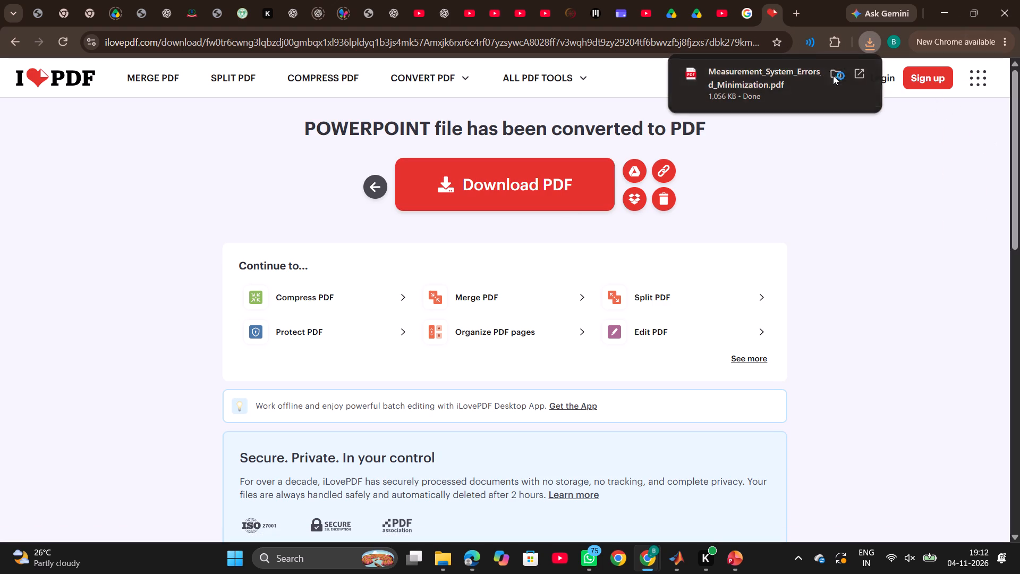
double_click(498, 137)
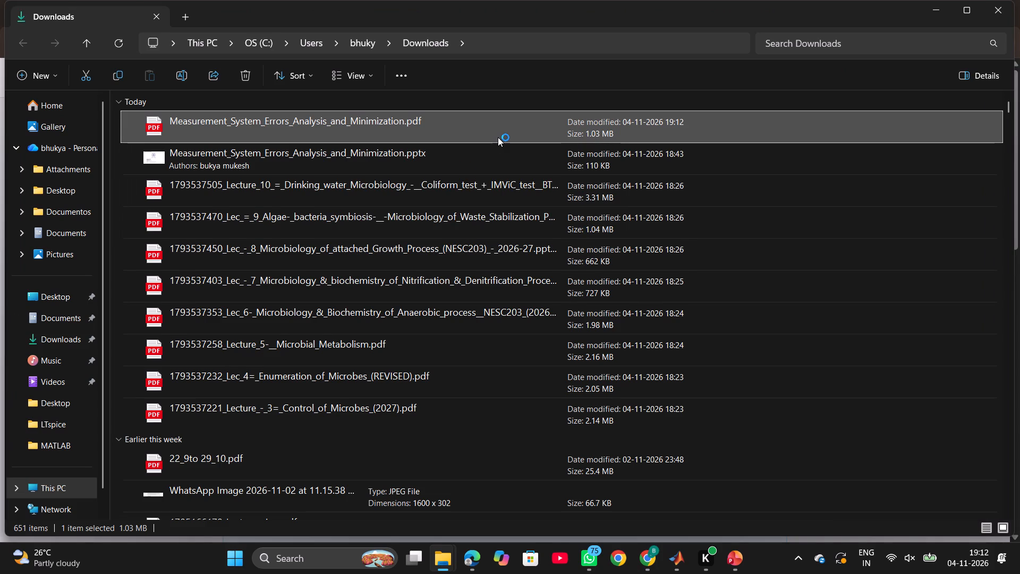
Review the converted PDF's pages from the title page through the Conclusion.
scroll(518, 217, "right", 1)
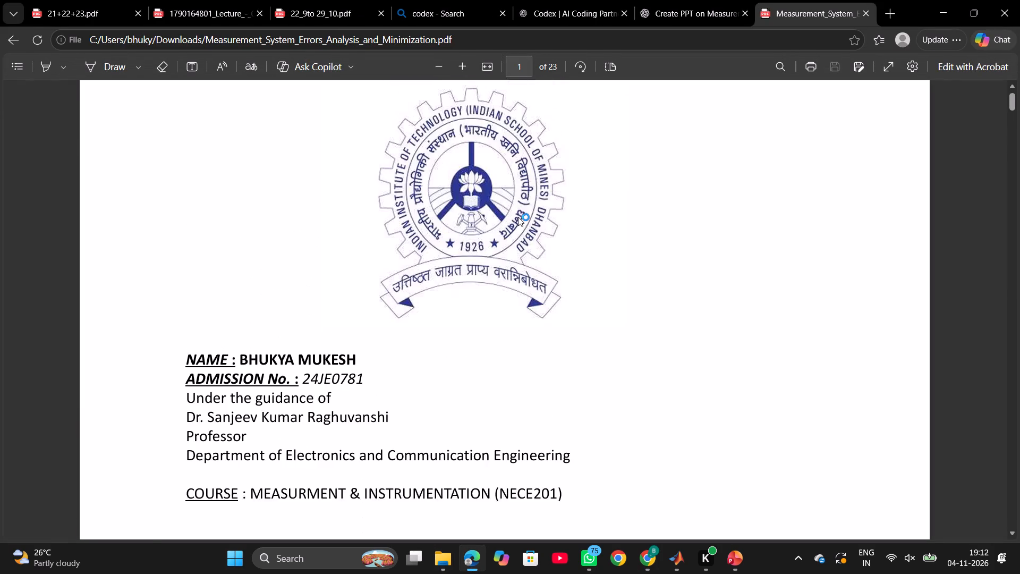
scroll(518, 217, "right", 1)
scroll(518, 217, "down", 14)
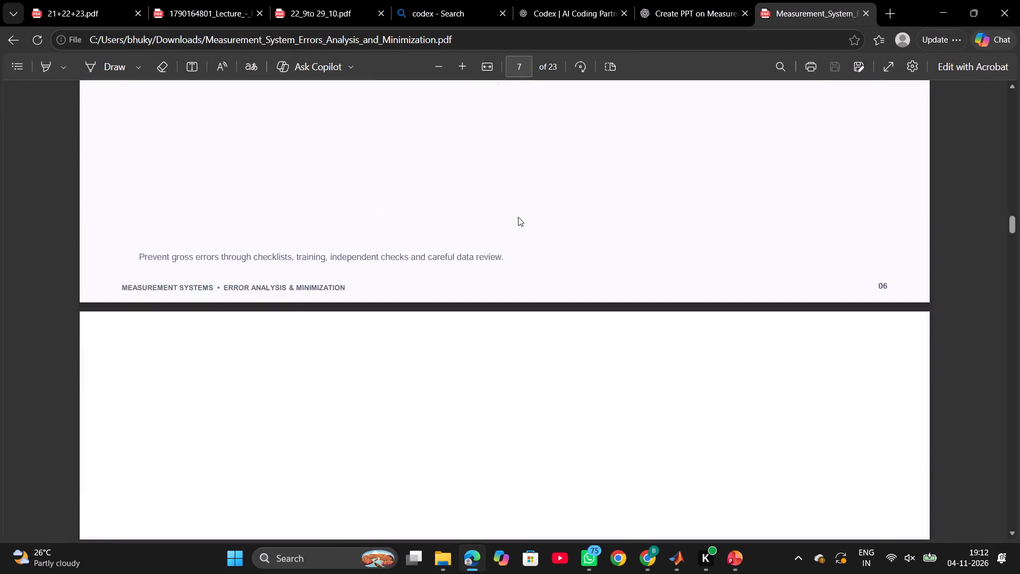
scroll(518, 217, "down", 10)
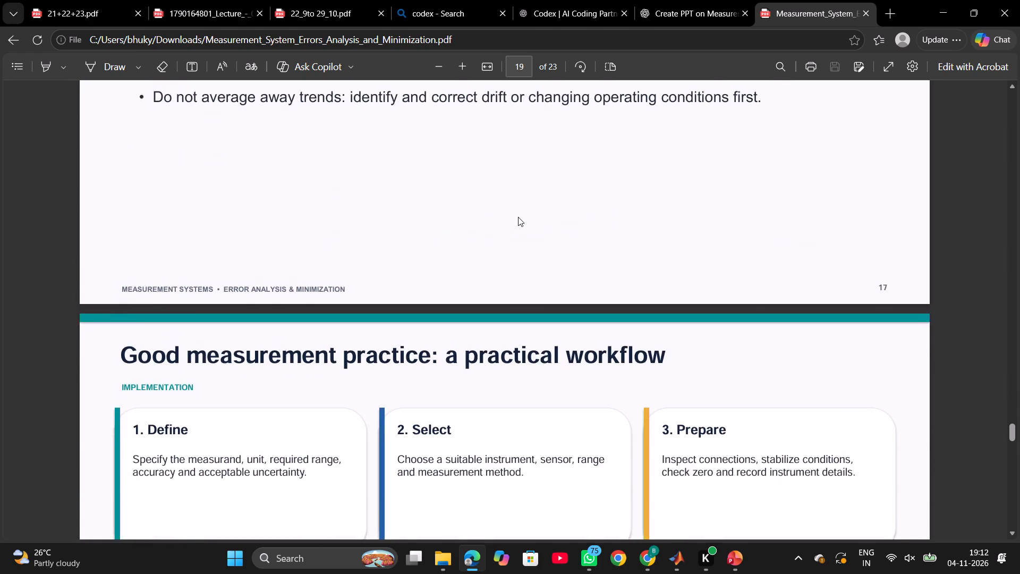
scroll(518, 217, "down", 2)
scroll(518, 217, "left", 1)
scroll(518, 217, "down", 10)
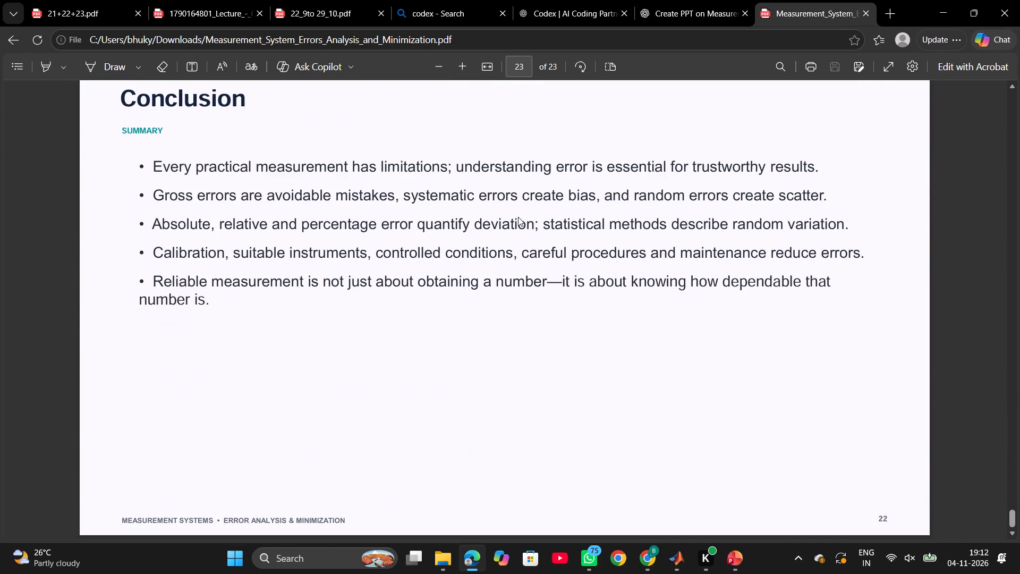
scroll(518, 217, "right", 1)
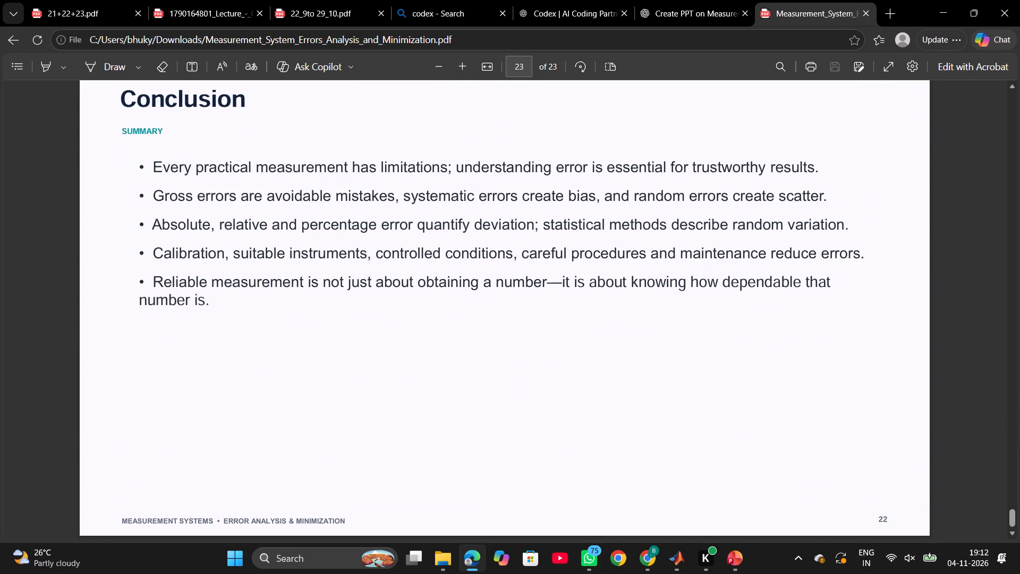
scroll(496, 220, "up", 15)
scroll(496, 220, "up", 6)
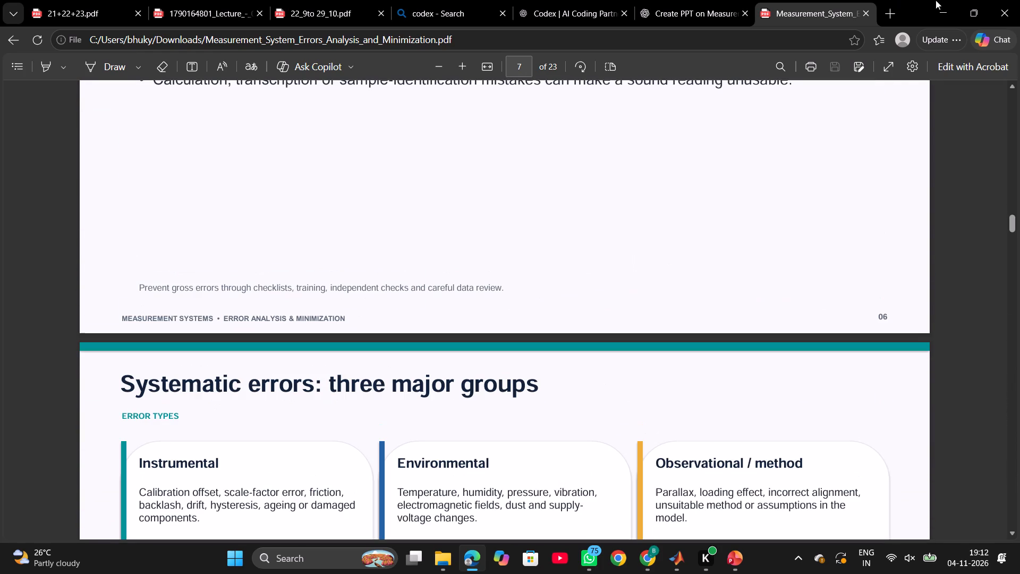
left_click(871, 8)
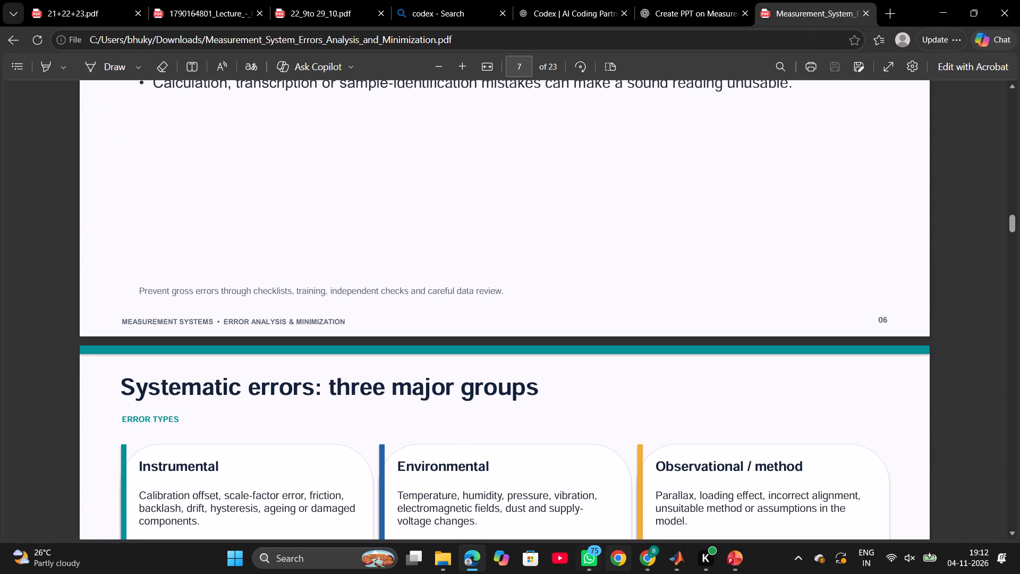